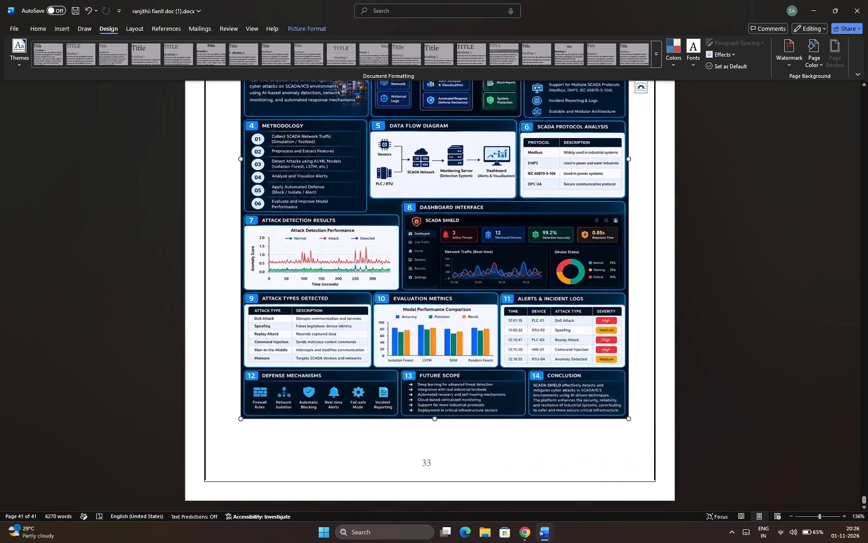
Select the SCADA SHIELD poster picture beneath the POSTER PRESENTATION heading on the document's last page.
scroll(722, 268, up, 2)
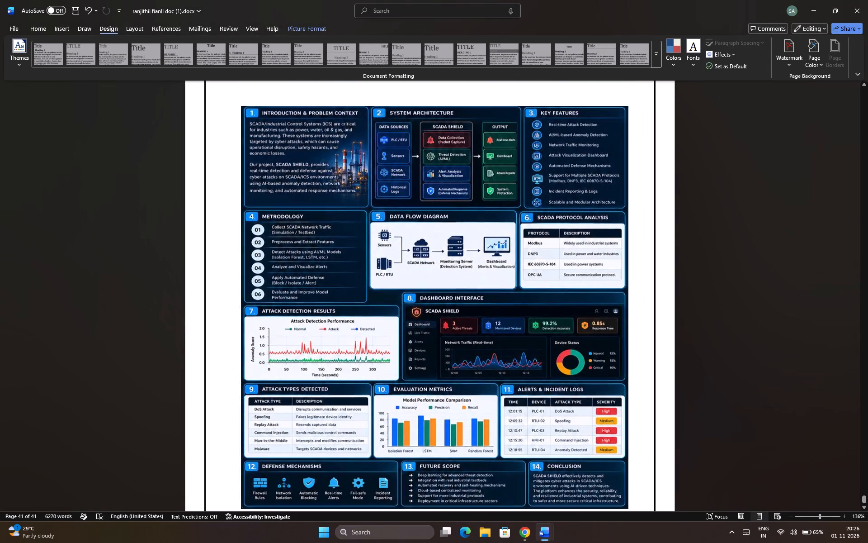
scroll(722, 268, up, 2)
click(565, 303)
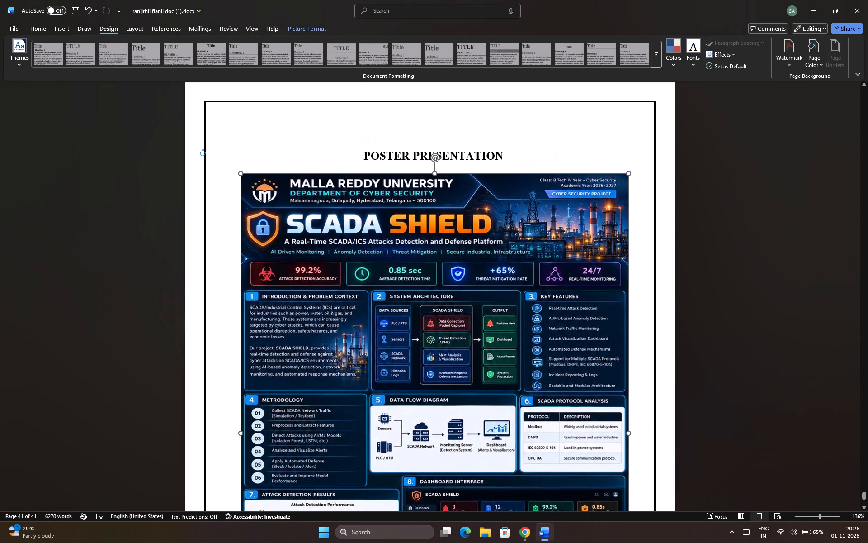
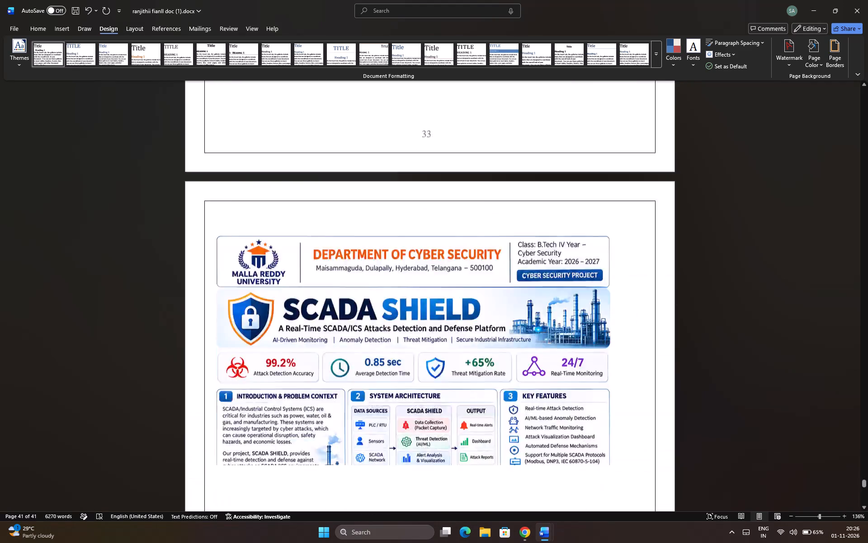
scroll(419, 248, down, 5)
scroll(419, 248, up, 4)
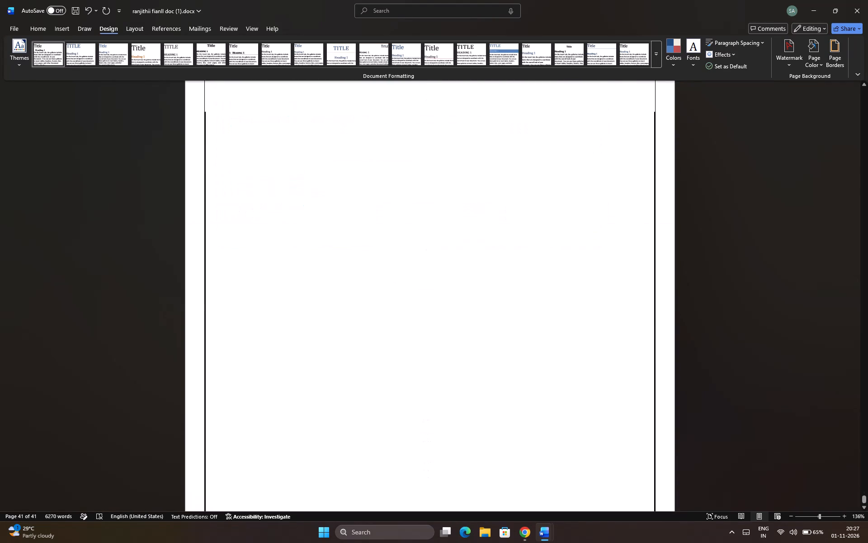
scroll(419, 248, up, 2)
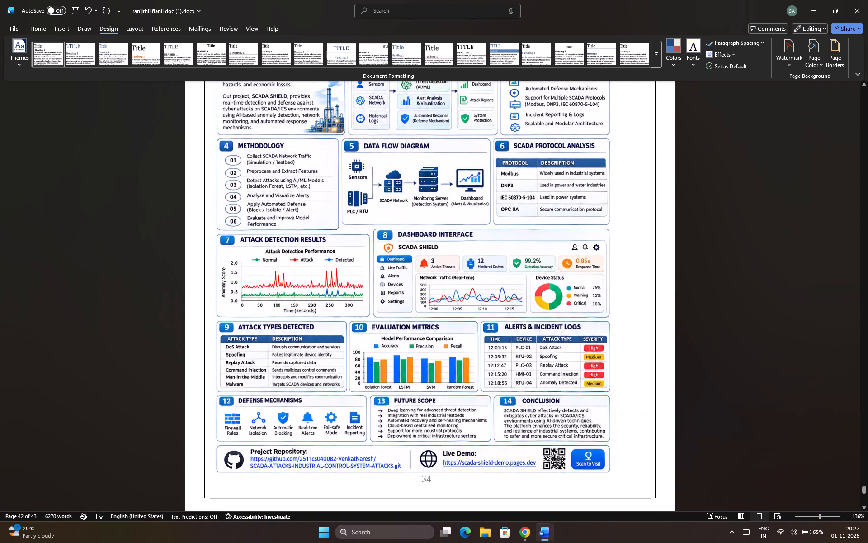
Undo the last edit affecting the poster image page.
key(ctrl+z)
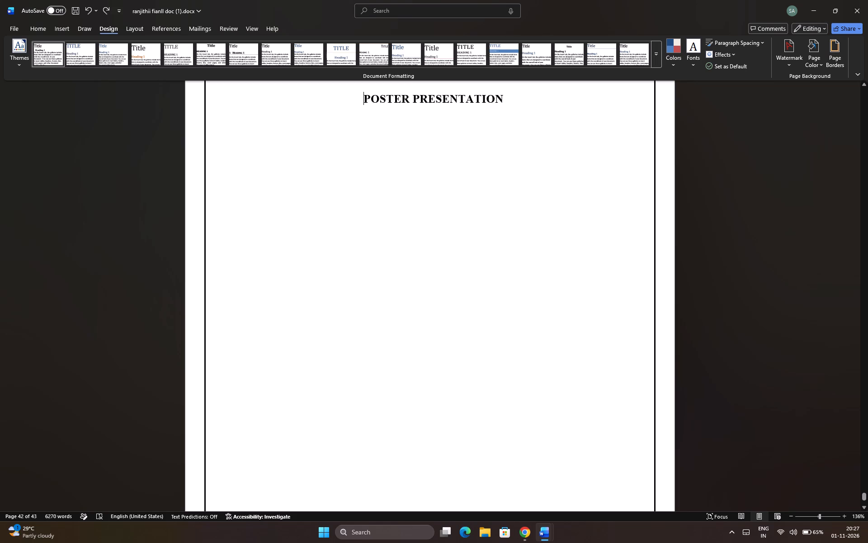
Delete the extra blank spaces on the empty line below the POSTER PRESENTATION heading.
click(430, 239)
key(BackSpace)
key(BackSpace)
key(BackSpace)
key(BackSpace)
key(BackSpace)
key(BackSpace)
key(BackSpace)
key(BackSpace)
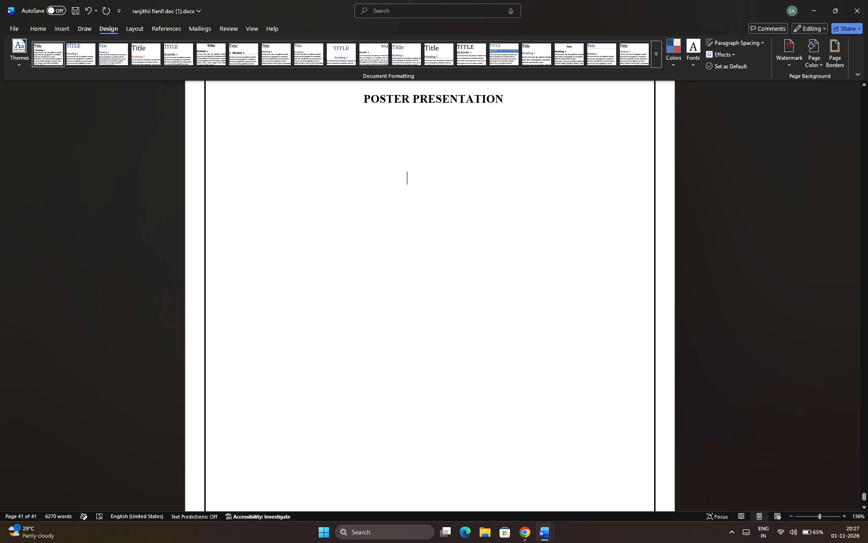
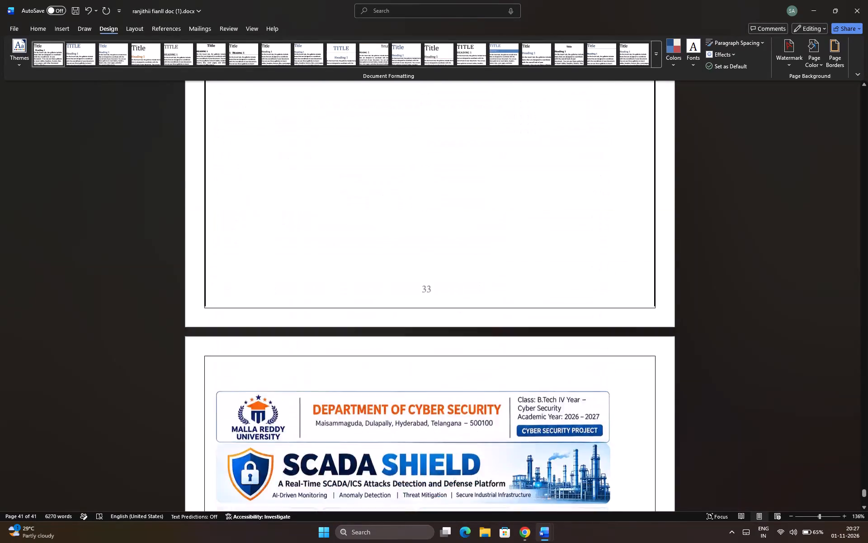
Examine how the end of the references, the POSTER PRESENTATION heading page and the separate light-coloured poster page are laid out.
scroll(412, 303, up, 4)
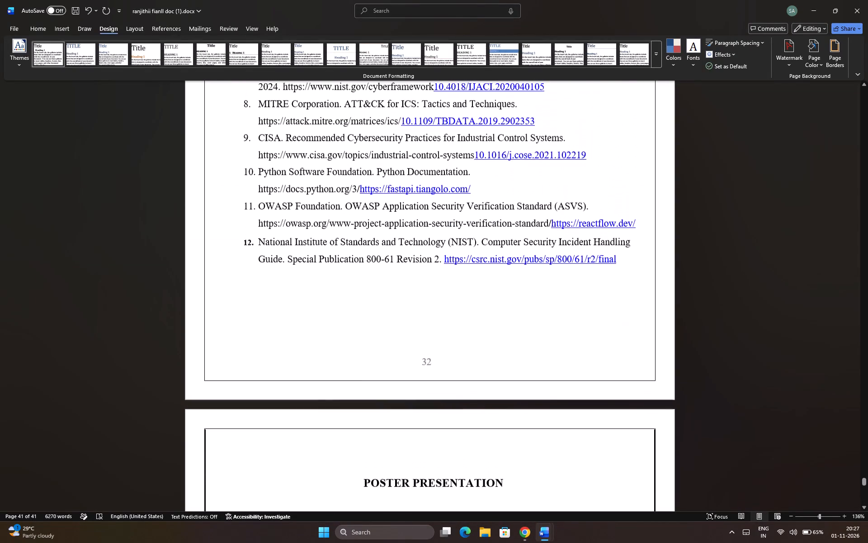
scroll(412, 303, down, 8)
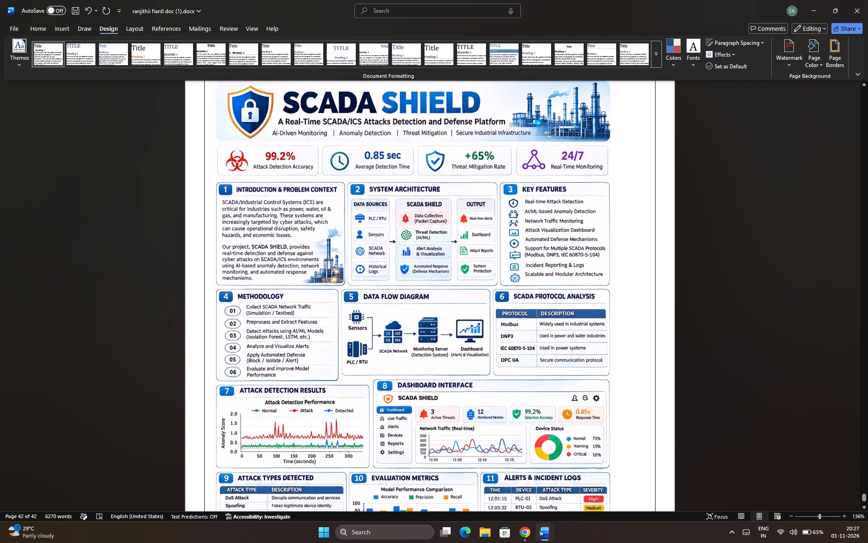
scroll(434, 378, down, 3)
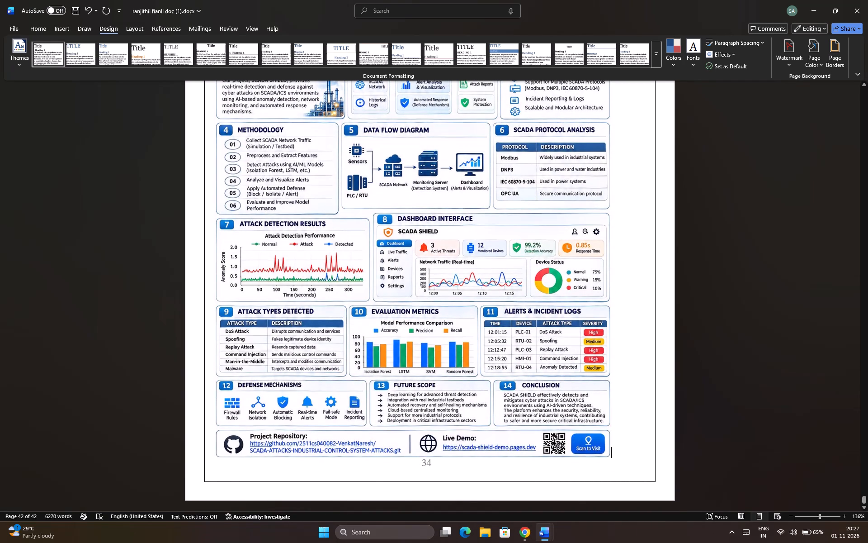
scroll(434, 378, up, 8)
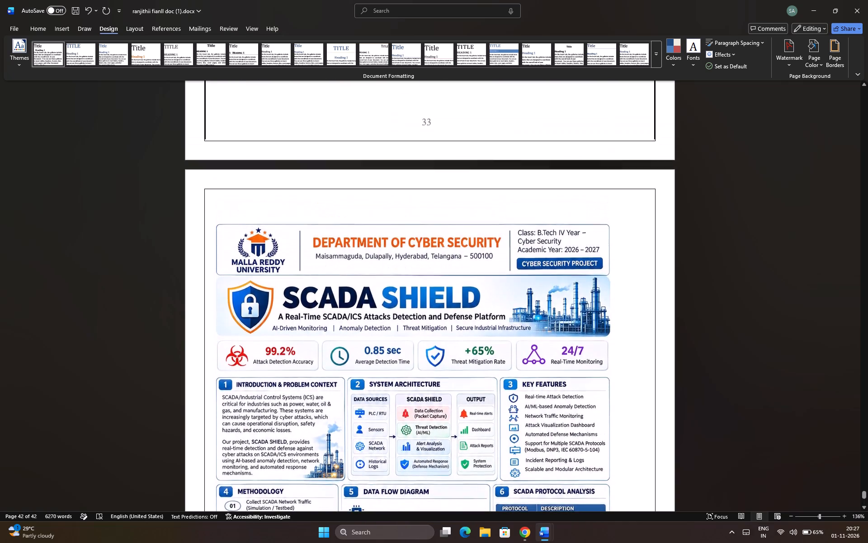
scroll(434, 378, up, 4)
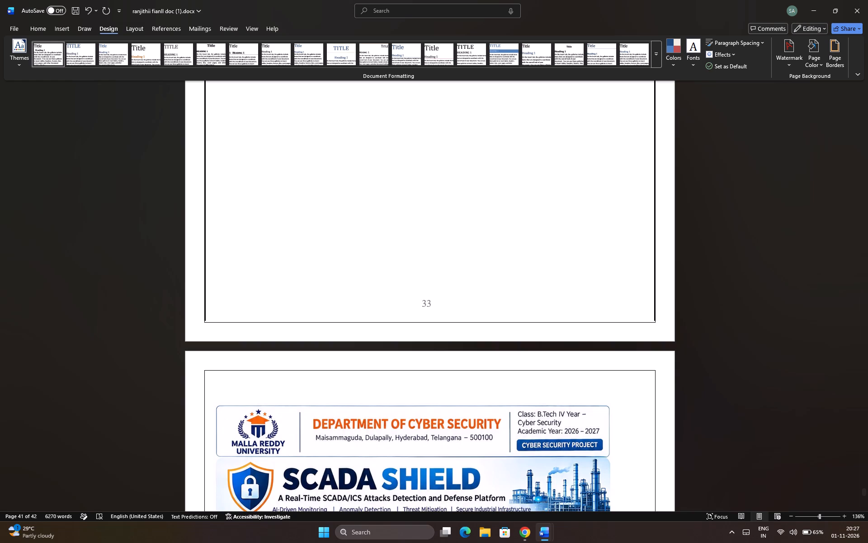
scroll(434, 378, down, 4)
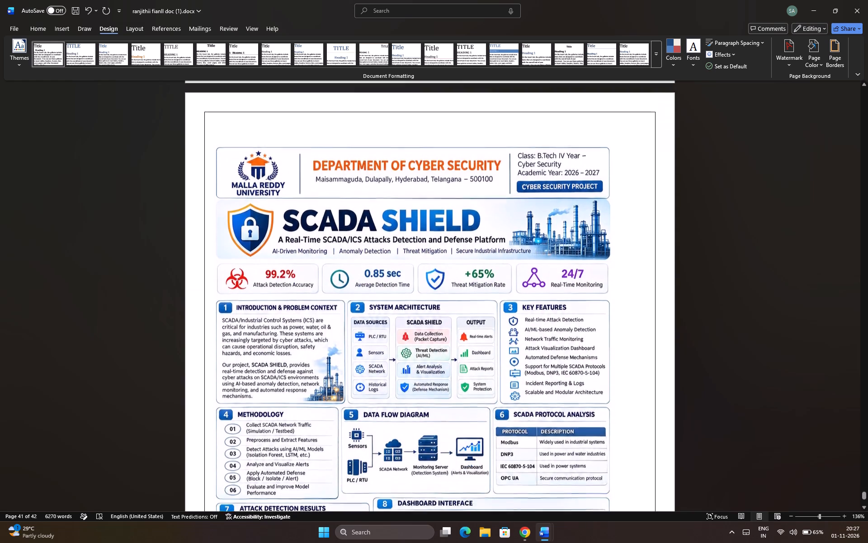
scroll(434, 378, up, 5)
scroll(434, 378, down, 5)
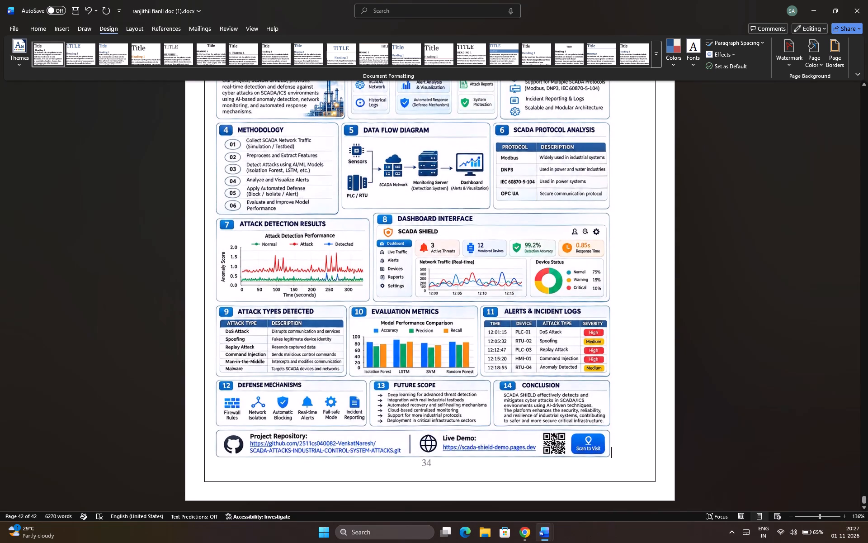
scroll(434, 378, up, 9)
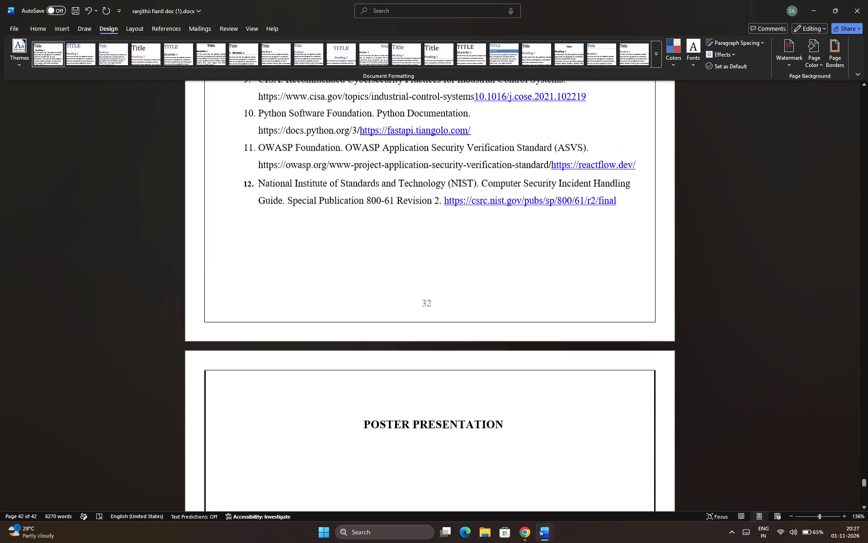
scroll(434, 378, down, 1)
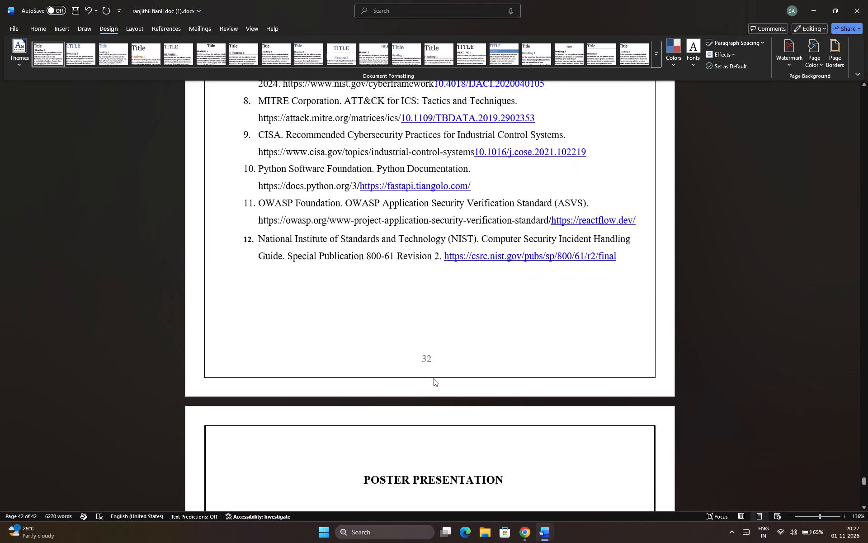
scroll(434, 378, down, 1)
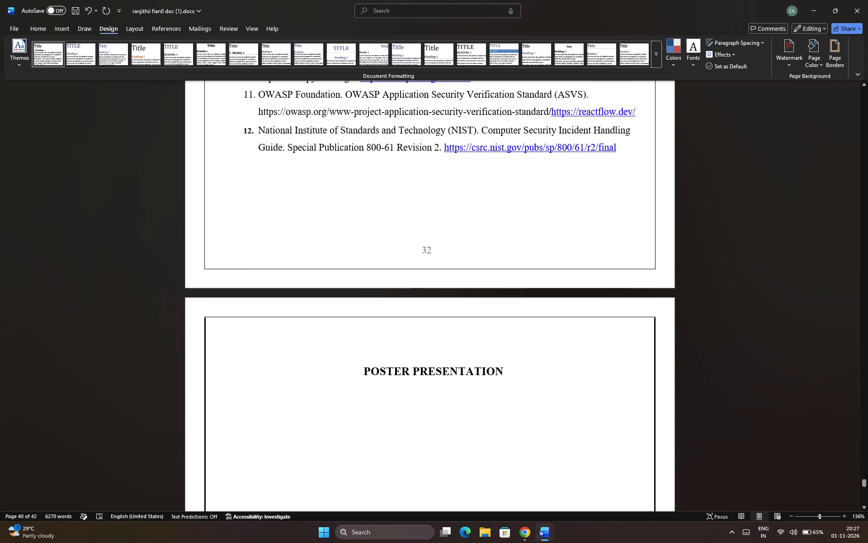
scroll(434, 378, down, 7)
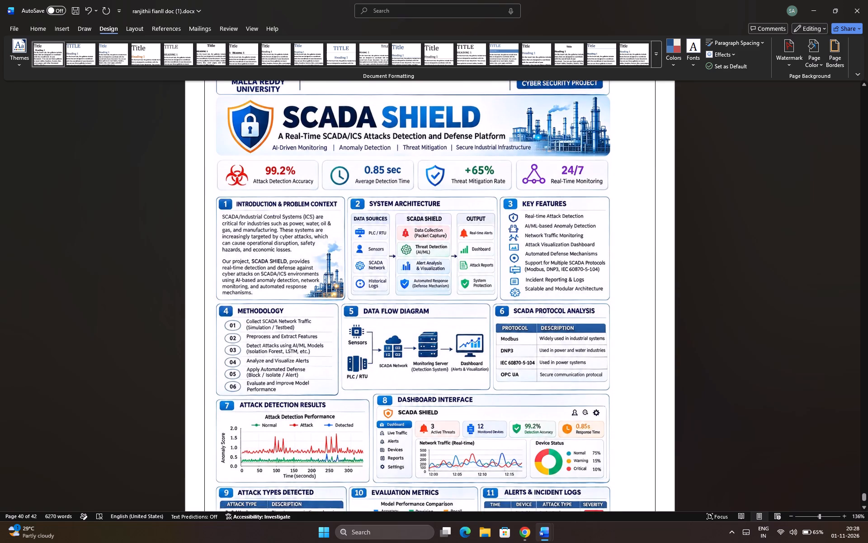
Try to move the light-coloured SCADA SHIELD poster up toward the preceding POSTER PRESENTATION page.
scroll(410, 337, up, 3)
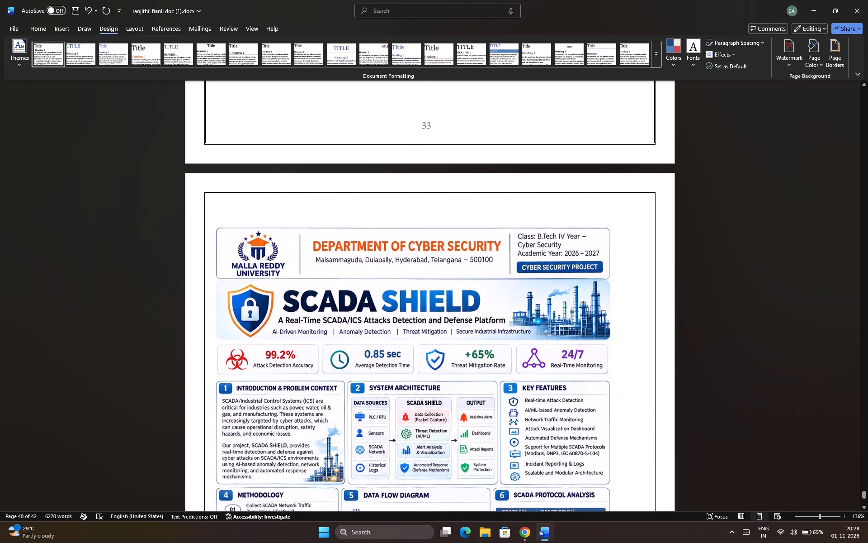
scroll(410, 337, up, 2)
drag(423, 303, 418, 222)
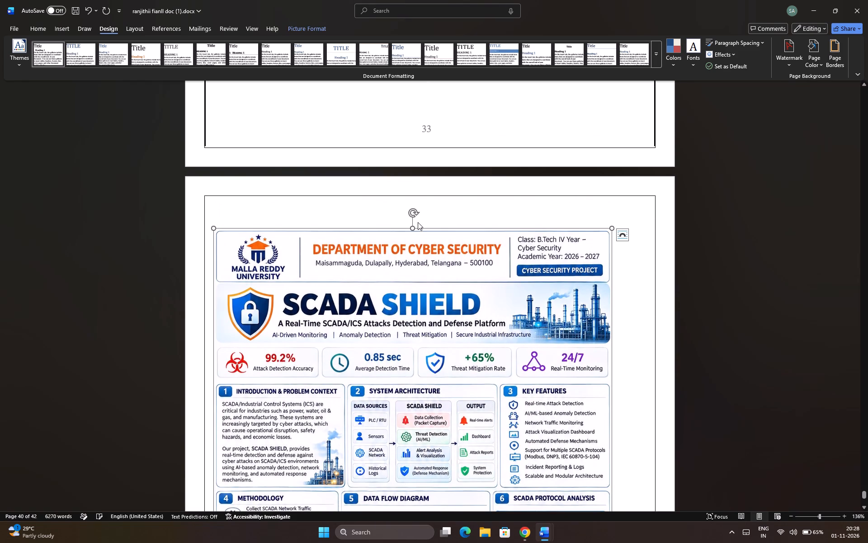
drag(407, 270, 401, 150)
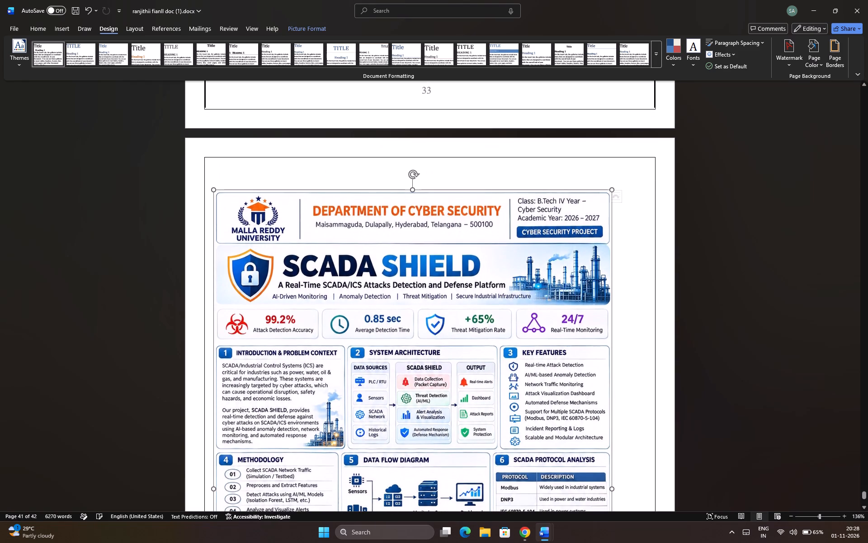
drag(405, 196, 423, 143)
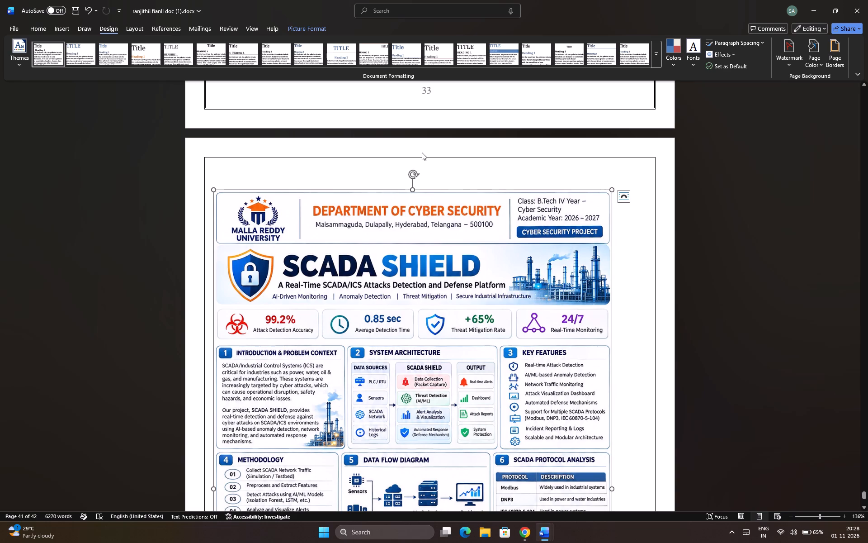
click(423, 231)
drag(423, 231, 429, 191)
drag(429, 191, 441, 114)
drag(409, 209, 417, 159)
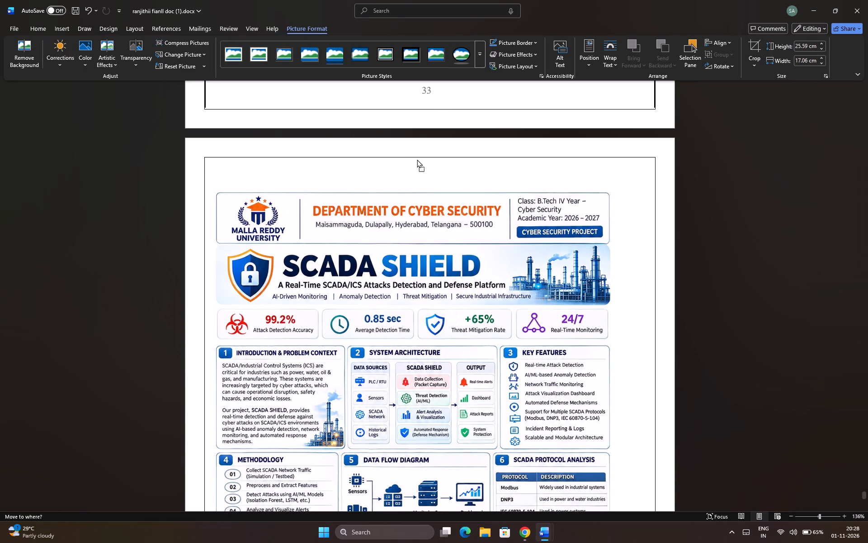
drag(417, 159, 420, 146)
Copy the light-coloured SCADA SHIELD poster image.
click(394, 276)
key(ctrl+c)
click(394, 276)
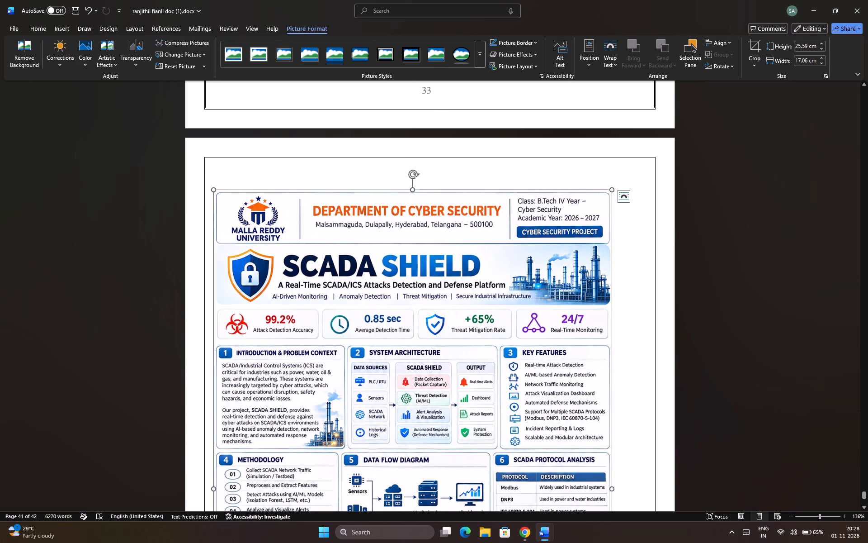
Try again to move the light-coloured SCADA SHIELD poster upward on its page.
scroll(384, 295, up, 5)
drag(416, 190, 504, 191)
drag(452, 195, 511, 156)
Undo the recent edits back to the dark SCADA SHIELD poster being placed below the POSTER PRESENTATION heading.
key(ctrl+z)
key(ctrl+z)
scroll(465, 227, up, 1)
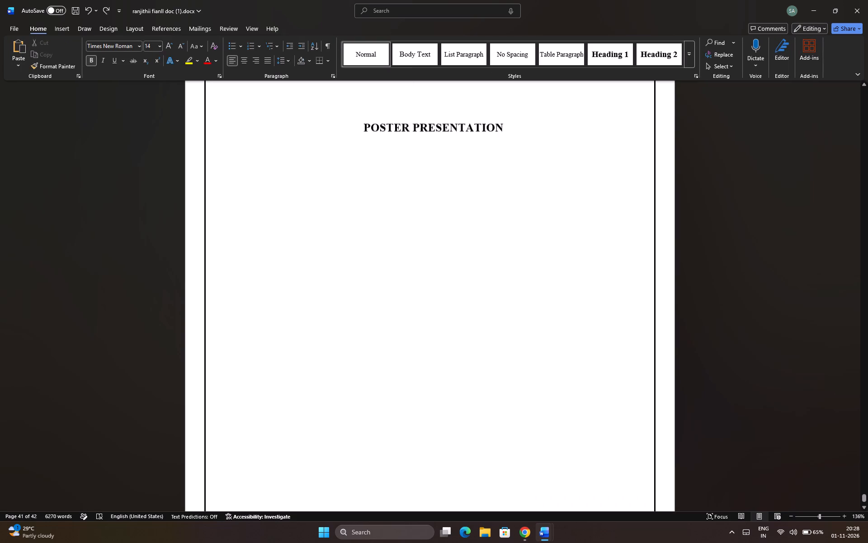
scroll(465, 227, up, 3)
key(ctrl+z)
key(ctrl+z)
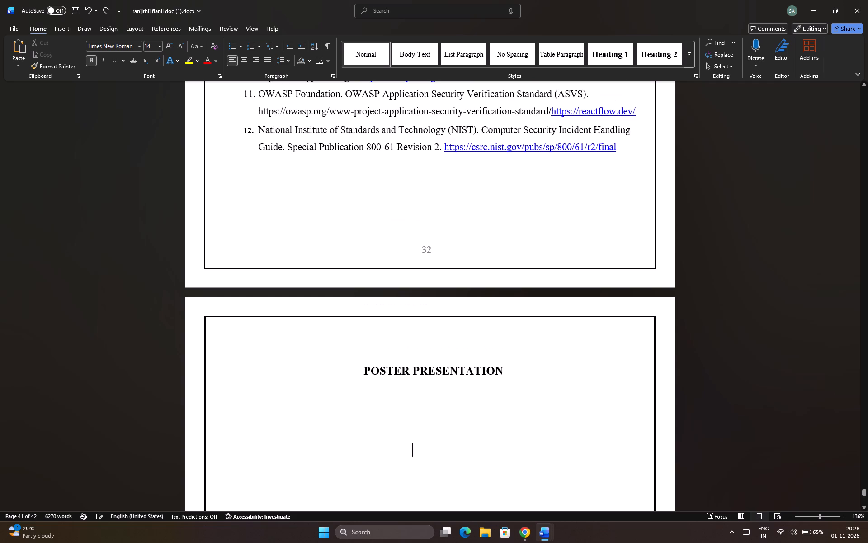
key(ctrl+z)
key(ctrl+z)
key(ctrl+z)
key(ctrl+z)
key(ctrl+z)
key(ctrl+z)
key(ctrl+z)
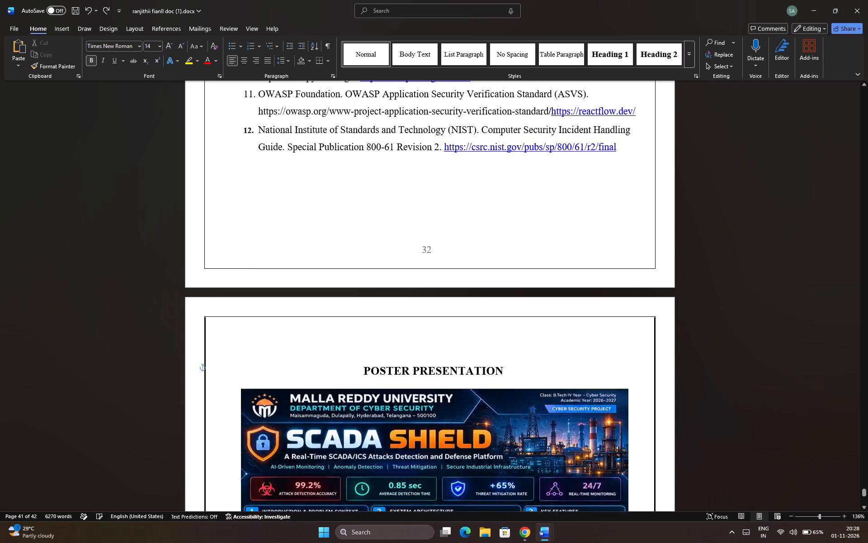
Select the dark SCADA SHIELD poster image below the POSTER PRESENTATION heading.
scroll(435, 248, down, 5)
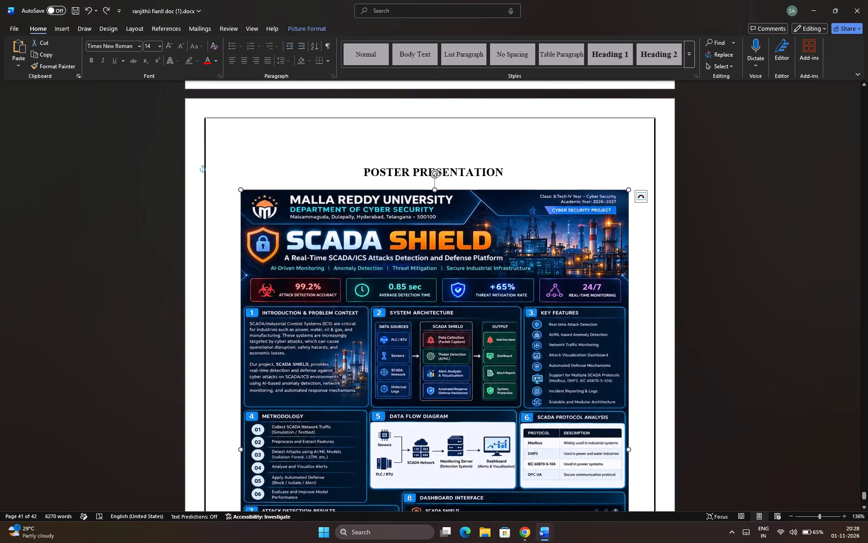
scroll(481, 156, down, 5)
scroll(481, 156, up, 5)
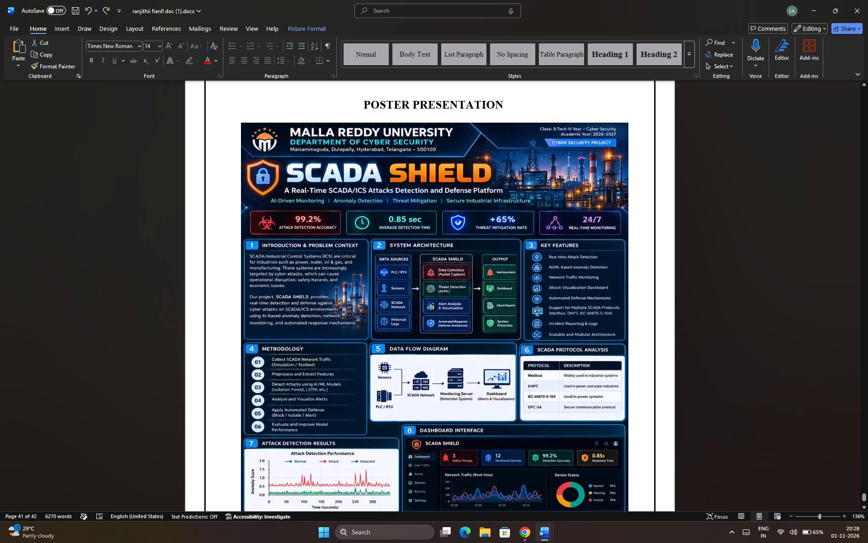
click(453, 235)
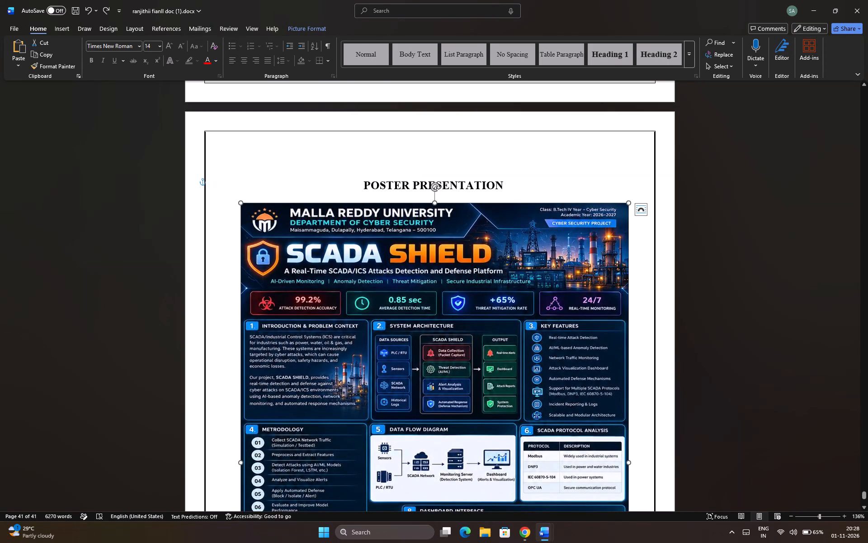
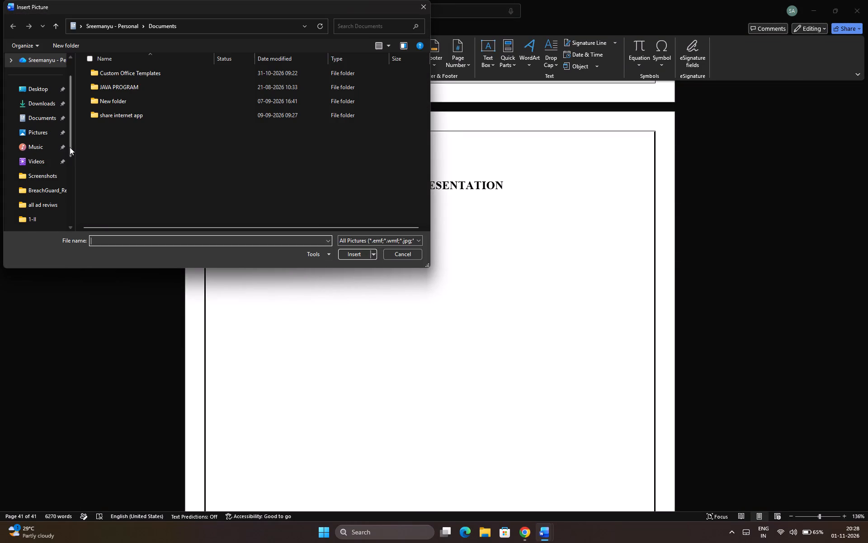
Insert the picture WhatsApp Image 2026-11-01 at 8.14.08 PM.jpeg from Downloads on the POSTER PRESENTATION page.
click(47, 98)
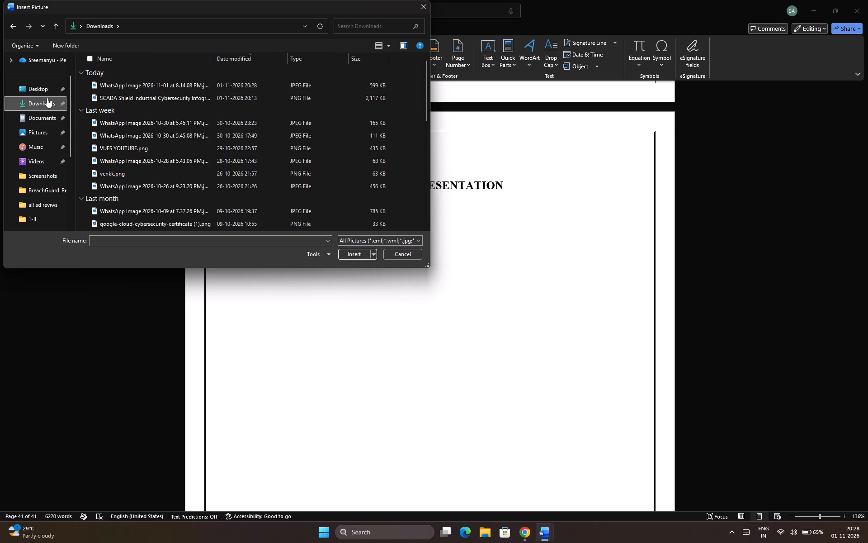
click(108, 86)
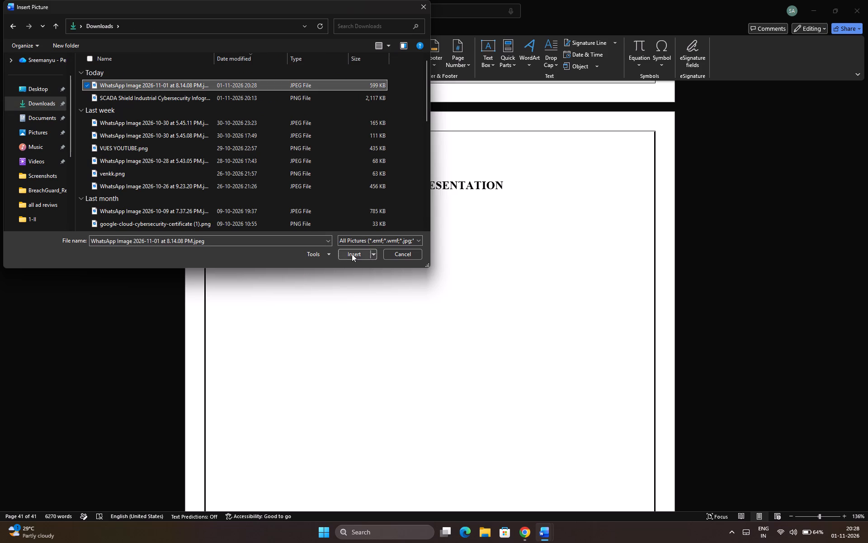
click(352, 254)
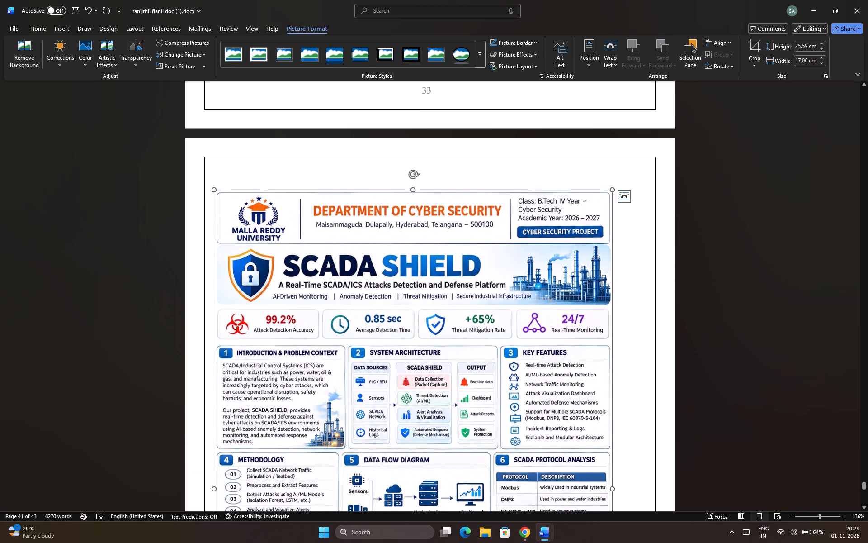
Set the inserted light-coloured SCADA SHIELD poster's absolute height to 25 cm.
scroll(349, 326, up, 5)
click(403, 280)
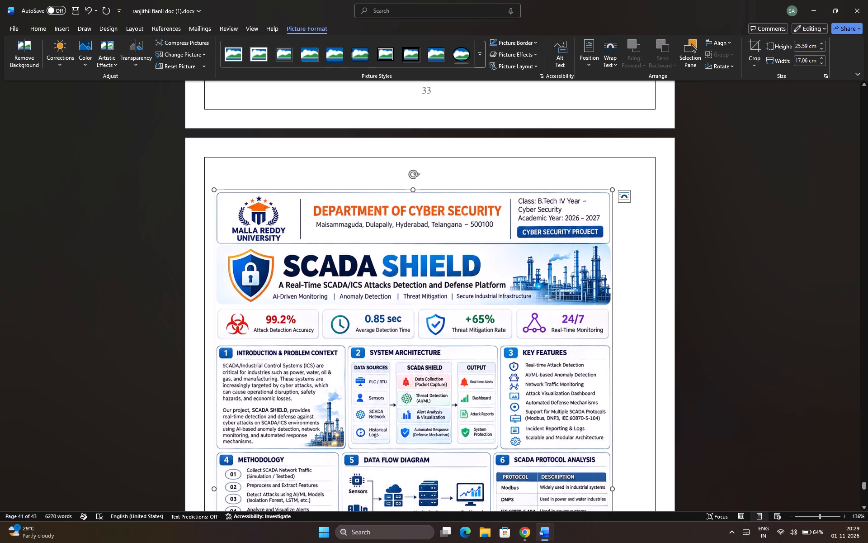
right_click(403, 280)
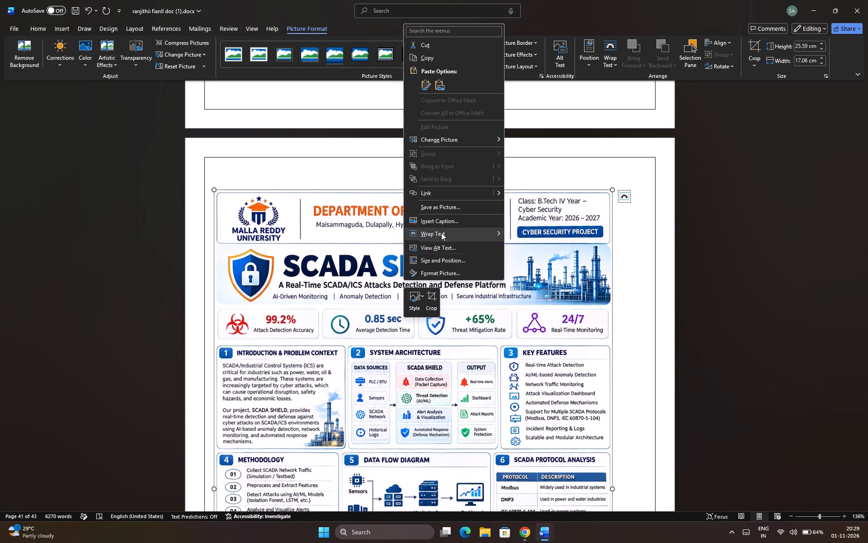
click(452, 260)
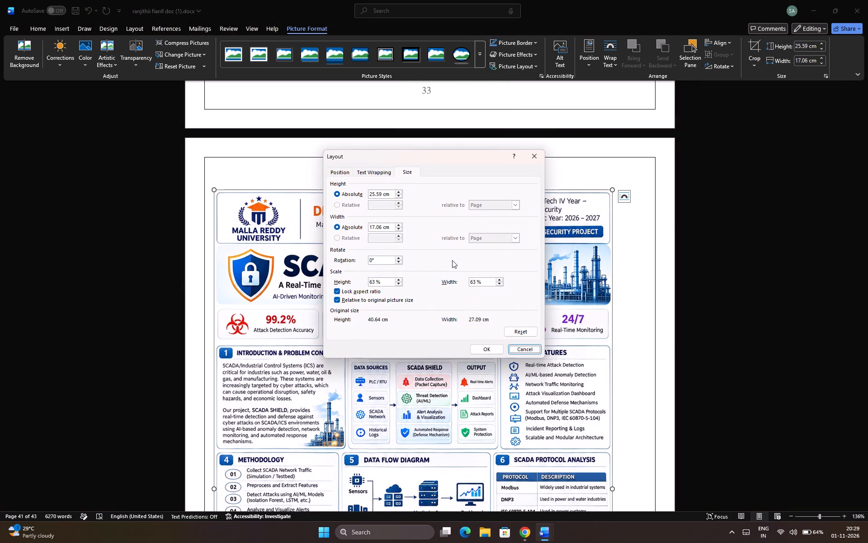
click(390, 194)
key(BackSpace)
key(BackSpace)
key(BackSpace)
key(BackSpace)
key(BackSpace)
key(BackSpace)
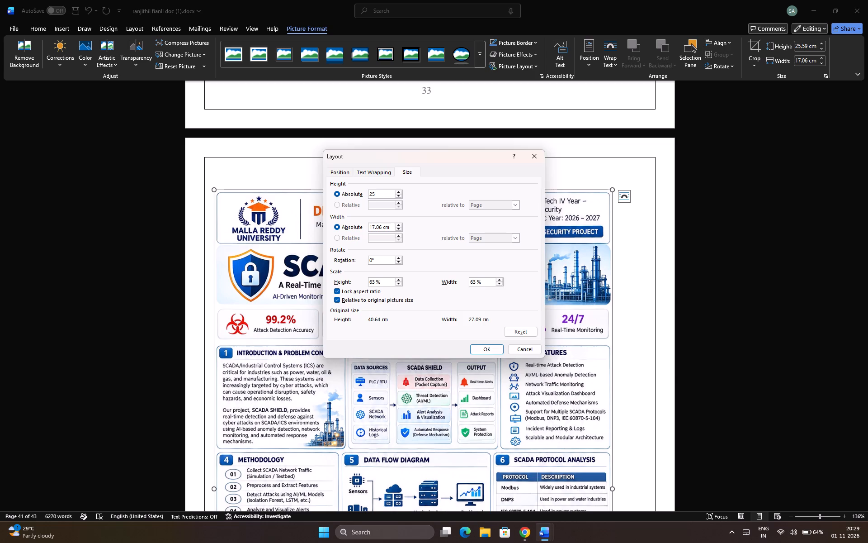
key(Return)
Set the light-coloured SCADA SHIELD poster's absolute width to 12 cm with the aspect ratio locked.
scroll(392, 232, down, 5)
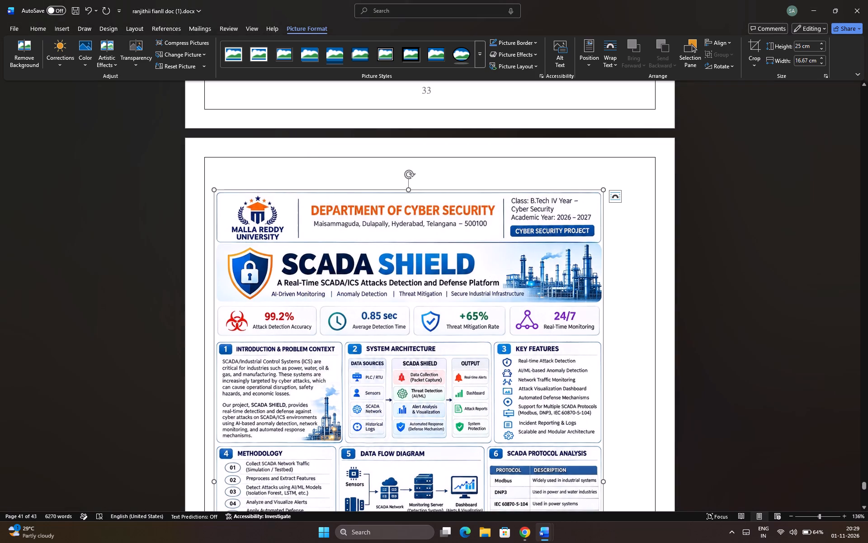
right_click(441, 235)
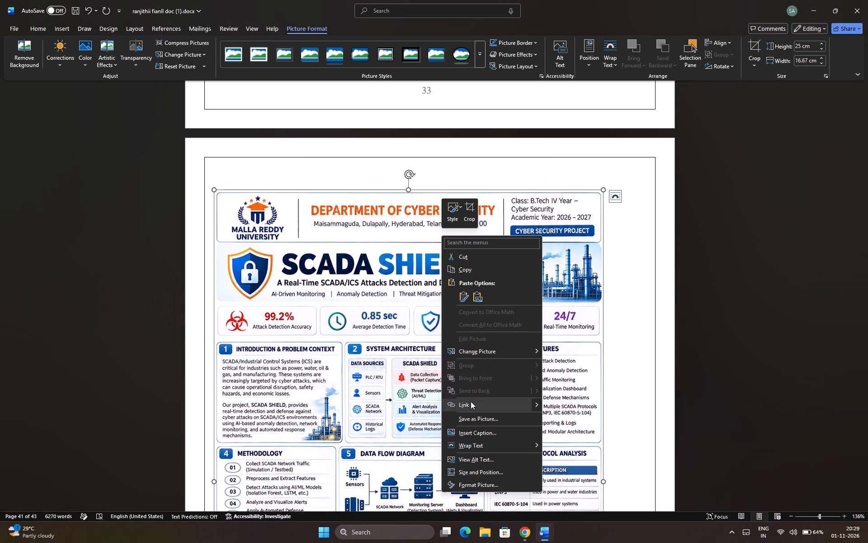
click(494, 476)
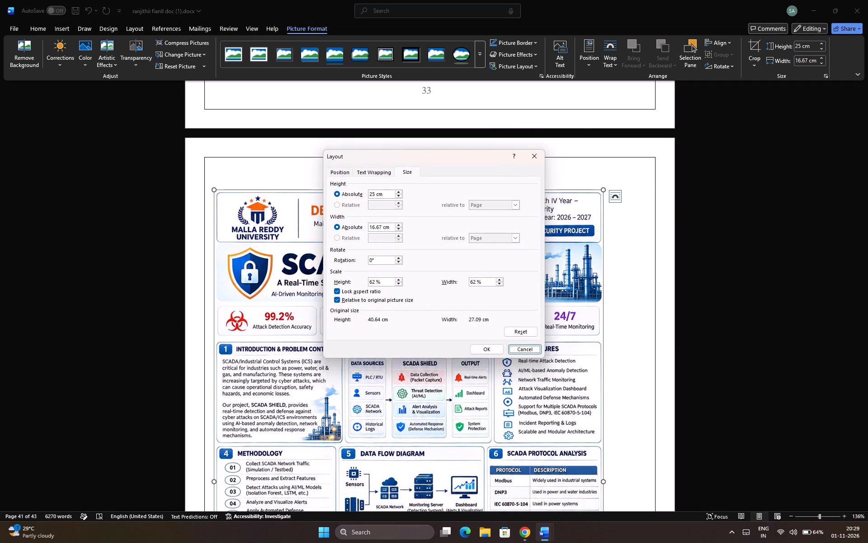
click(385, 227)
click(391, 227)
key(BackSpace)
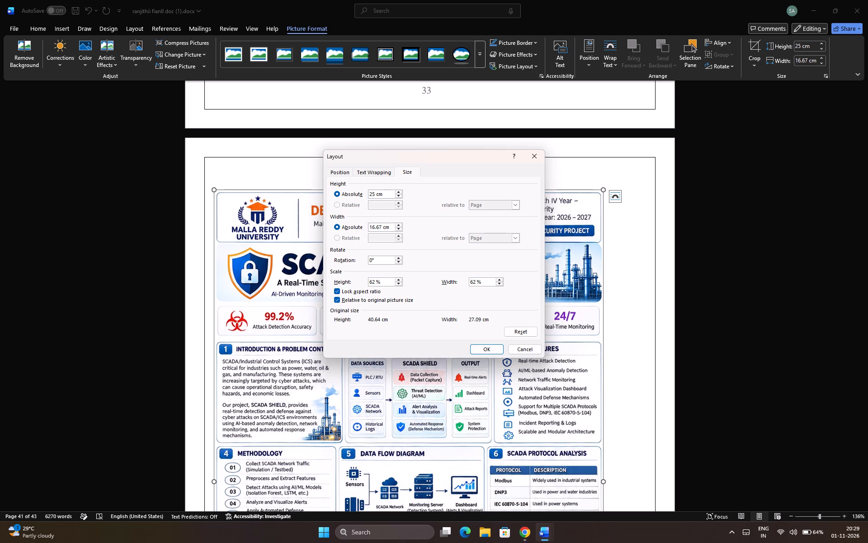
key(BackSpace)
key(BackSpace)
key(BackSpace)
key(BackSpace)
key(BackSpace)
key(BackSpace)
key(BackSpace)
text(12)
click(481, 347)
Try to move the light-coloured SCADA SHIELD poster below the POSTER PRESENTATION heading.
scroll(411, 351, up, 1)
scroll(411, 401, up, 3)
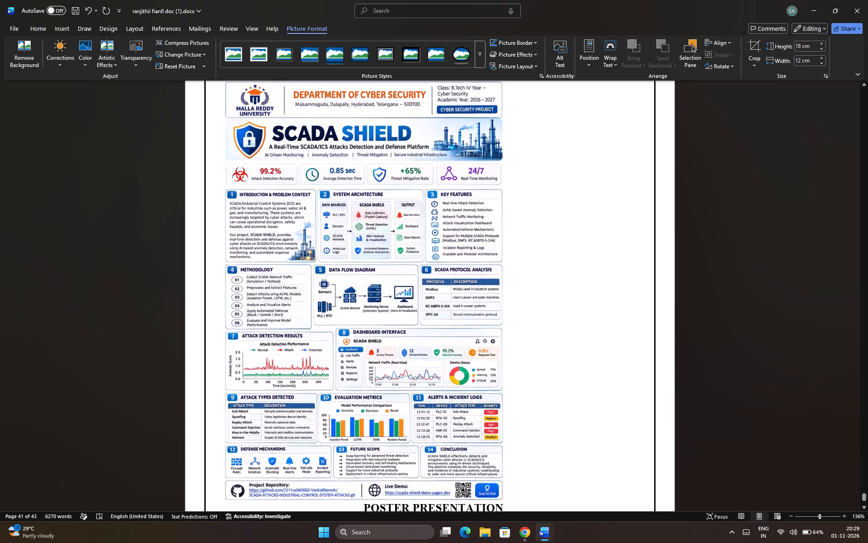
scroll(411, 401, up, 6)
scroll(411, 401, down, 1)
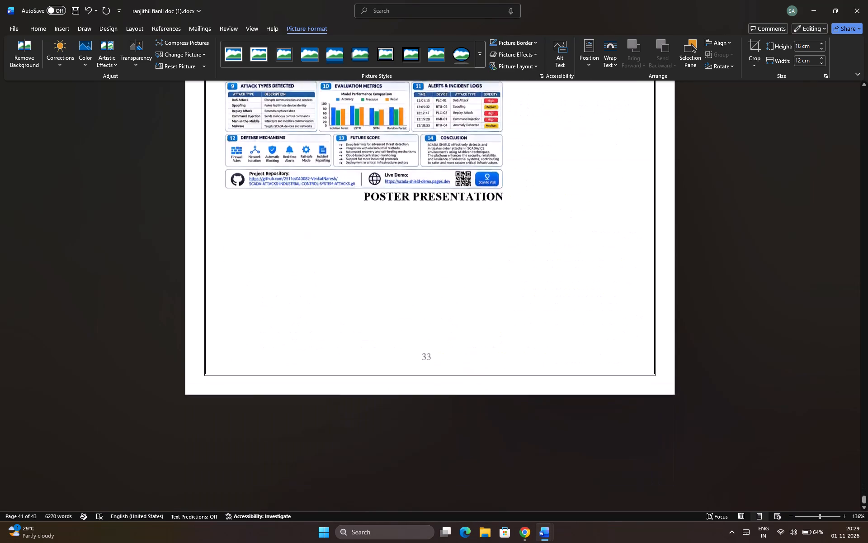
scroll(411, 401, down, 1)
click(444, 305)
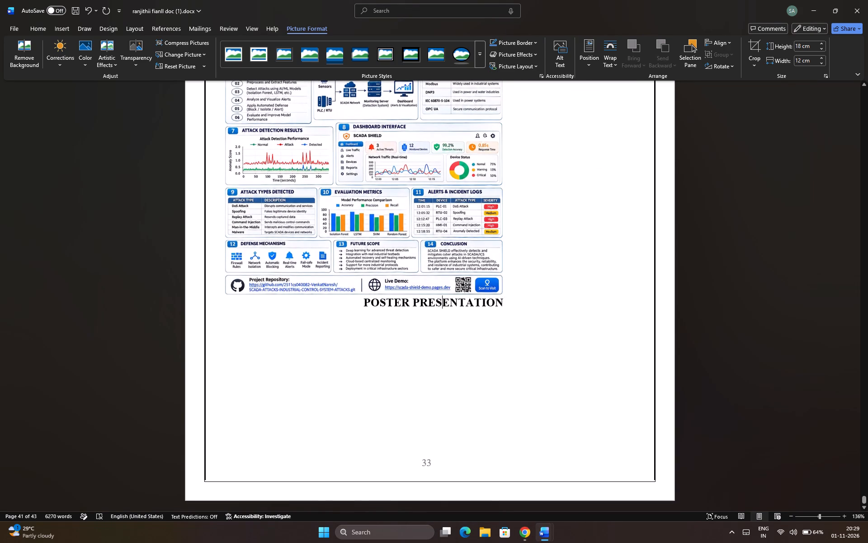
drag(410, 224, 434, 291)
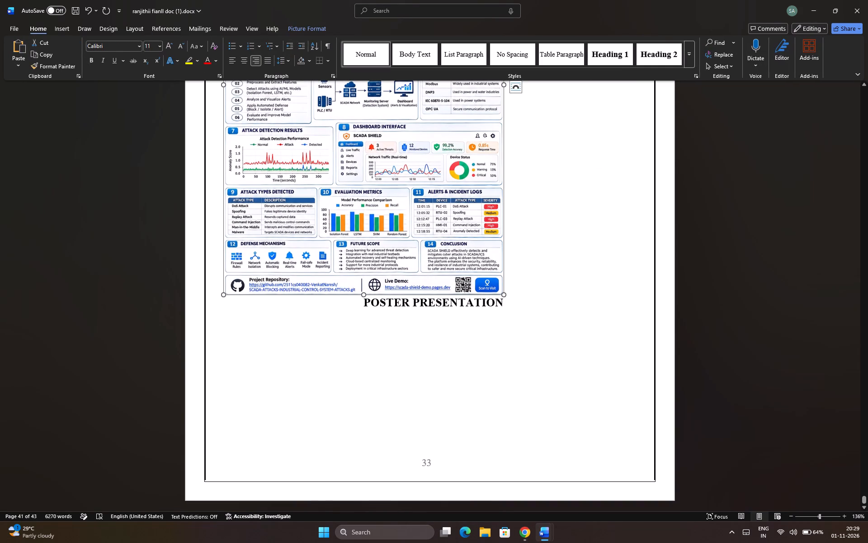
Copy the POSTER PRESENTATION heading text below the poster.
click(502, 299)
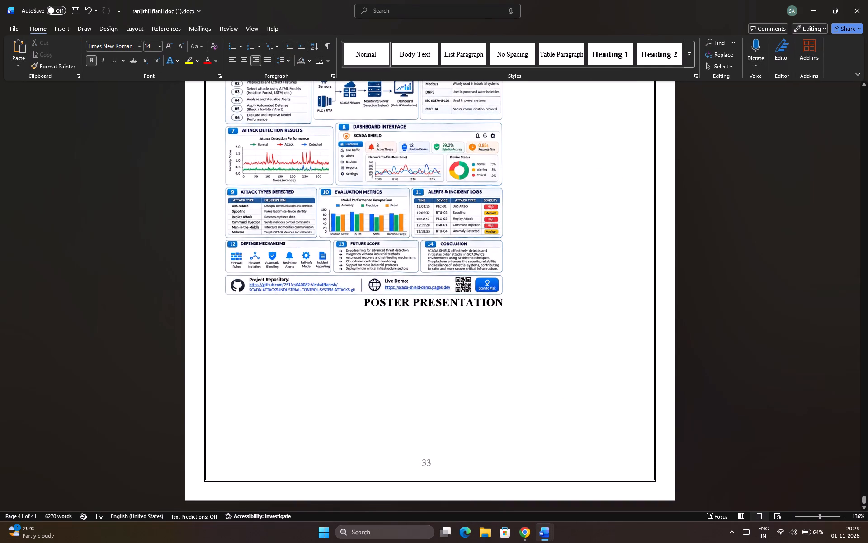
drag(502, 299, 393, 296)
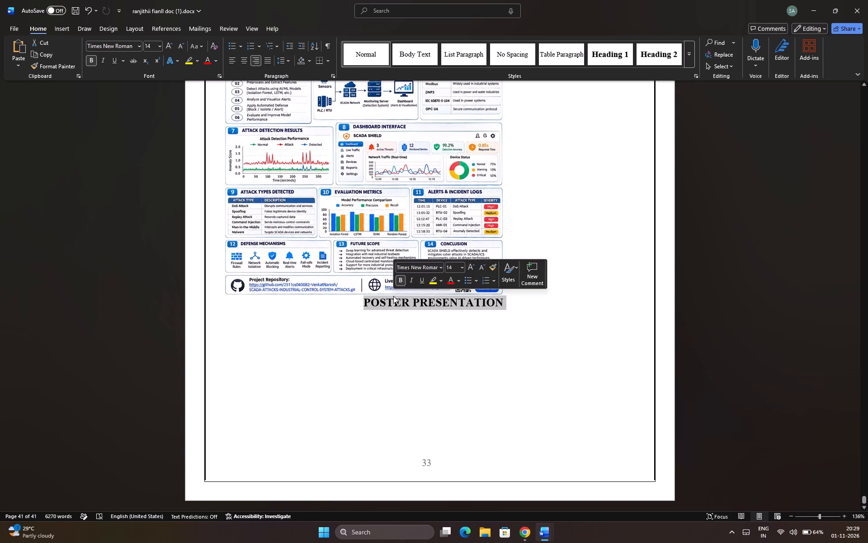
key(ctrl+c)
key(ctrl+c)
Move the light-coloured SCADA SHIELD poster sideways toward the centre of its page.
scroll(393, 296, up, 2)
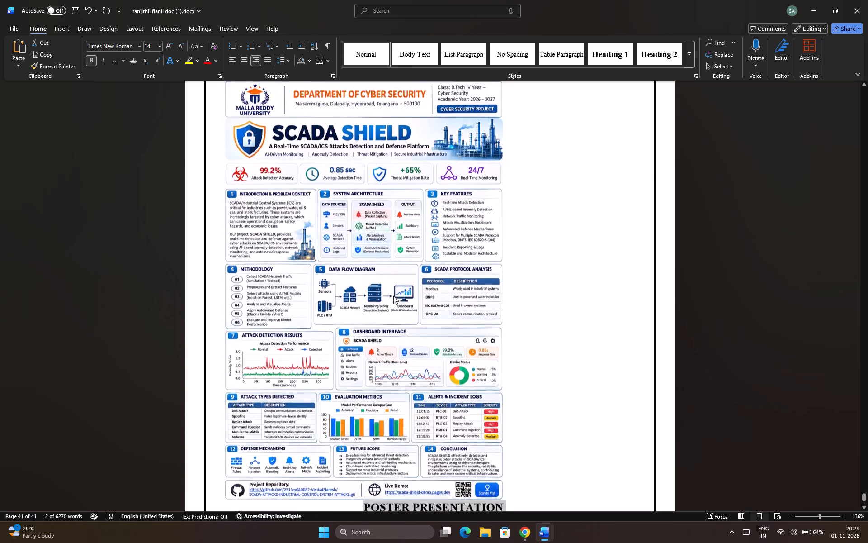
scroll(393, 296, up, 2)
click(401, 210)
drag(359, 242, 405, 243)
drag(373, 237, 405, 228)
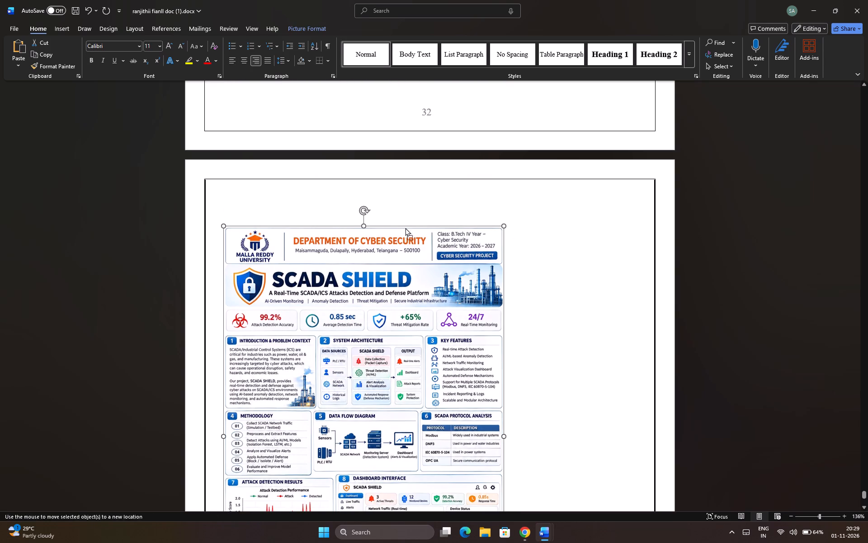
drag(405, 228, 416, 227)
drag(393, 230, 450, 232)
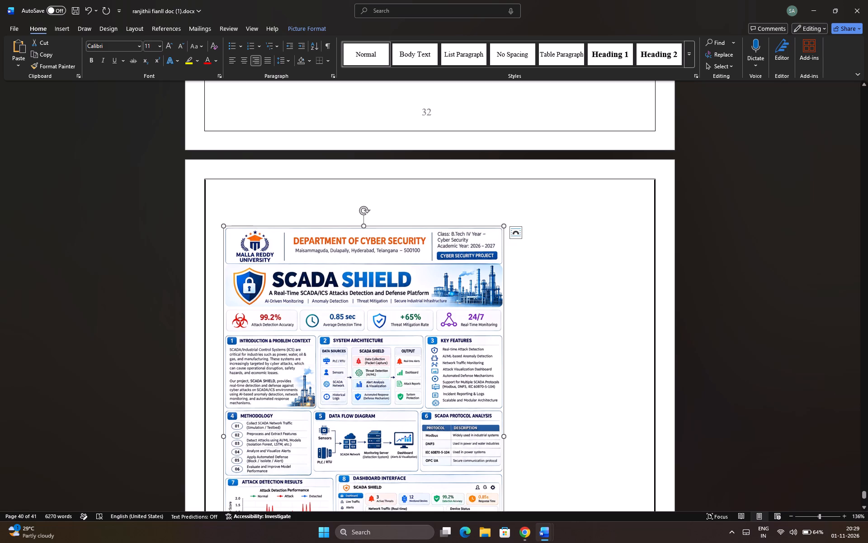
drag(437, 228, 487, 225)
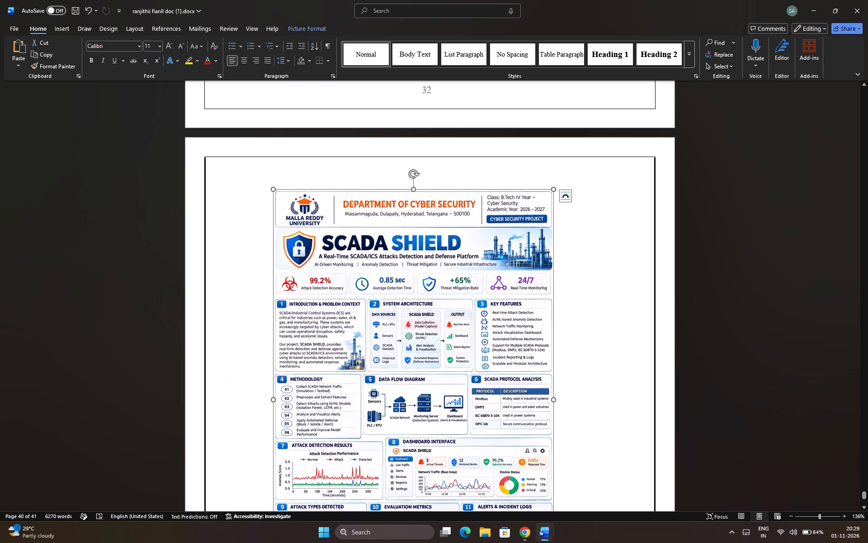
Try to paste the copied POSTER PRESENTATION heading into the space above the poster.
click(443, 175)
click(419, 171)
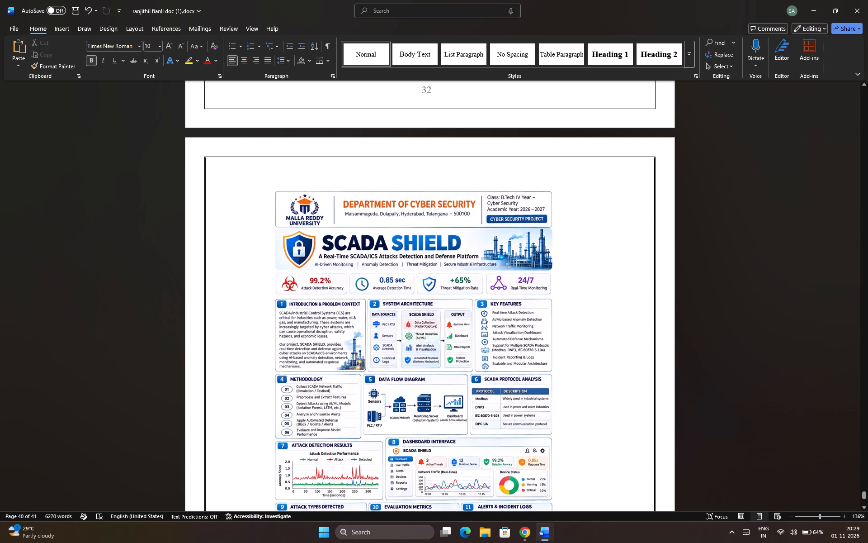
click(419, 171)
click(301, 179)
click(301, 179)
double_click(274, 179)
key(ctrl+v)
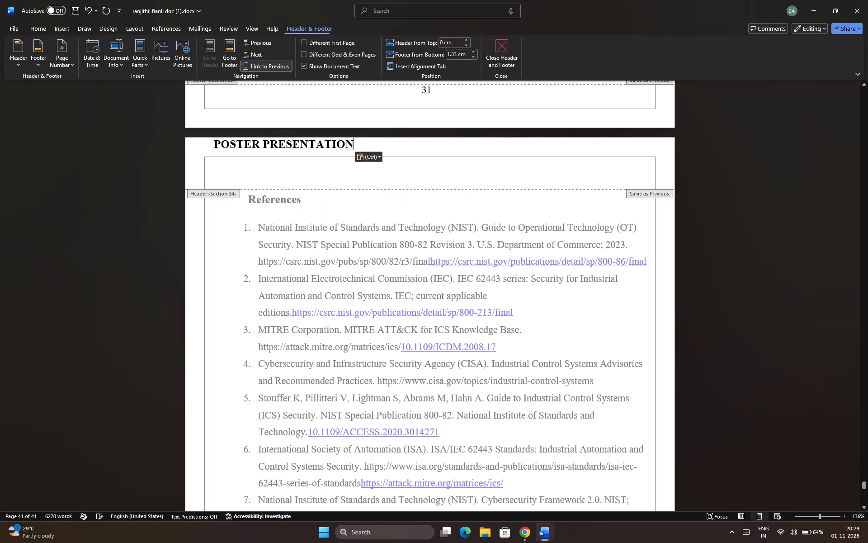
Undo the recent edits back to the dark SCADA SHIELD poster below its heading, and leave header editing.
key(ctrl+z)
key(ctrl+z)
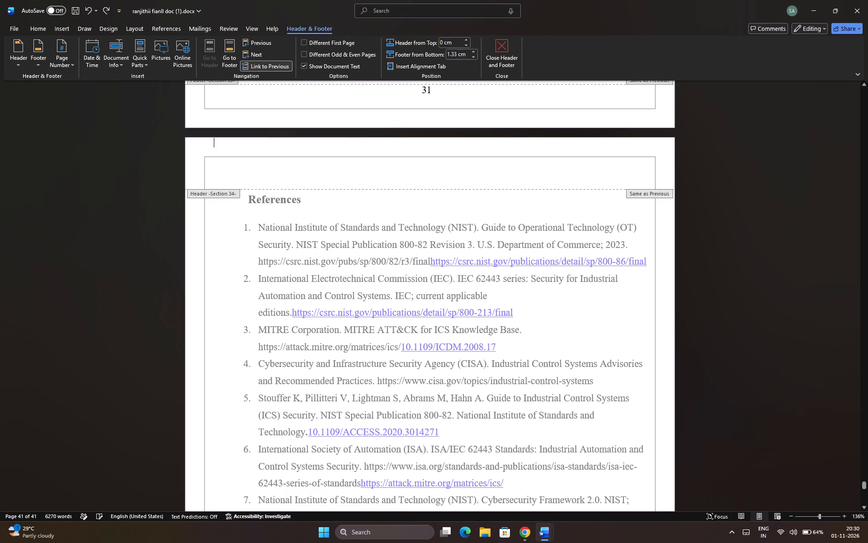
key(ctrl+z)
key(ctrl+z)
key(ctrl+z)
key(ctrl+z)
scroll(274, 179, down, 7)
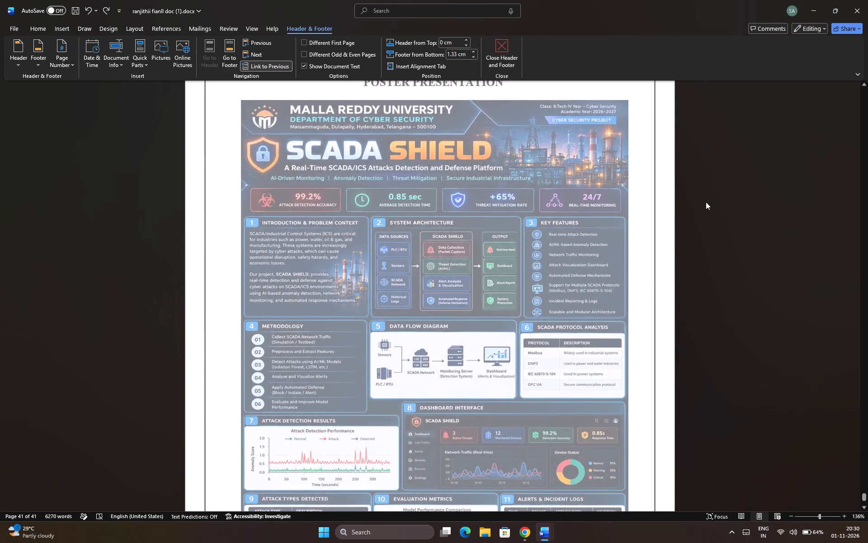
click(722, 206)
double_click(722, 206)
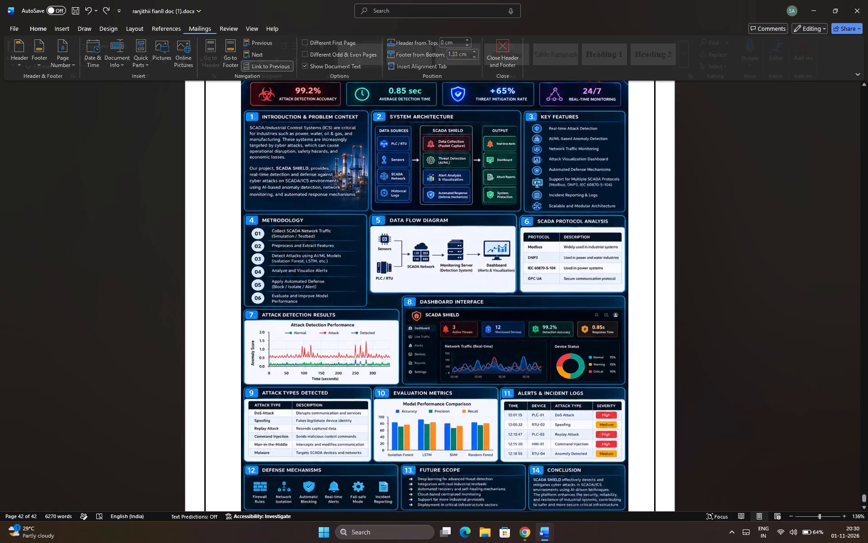
Replace the dark SCADA SHIELD poster with the picture WhatsApp Image 2026-11-01 at 8.14.08 PM.jpeg from this device.
scroll(487, 164, up, 4)
right_click(471, 240)
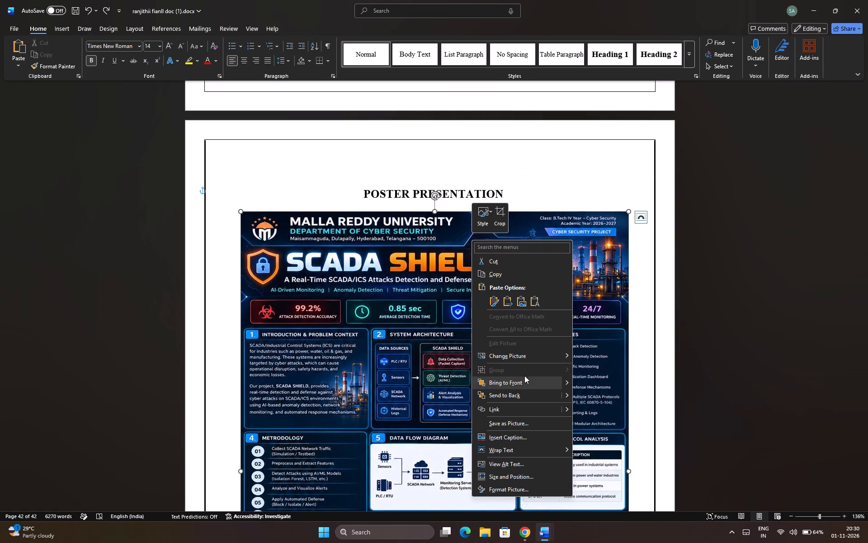
click(539, 355)
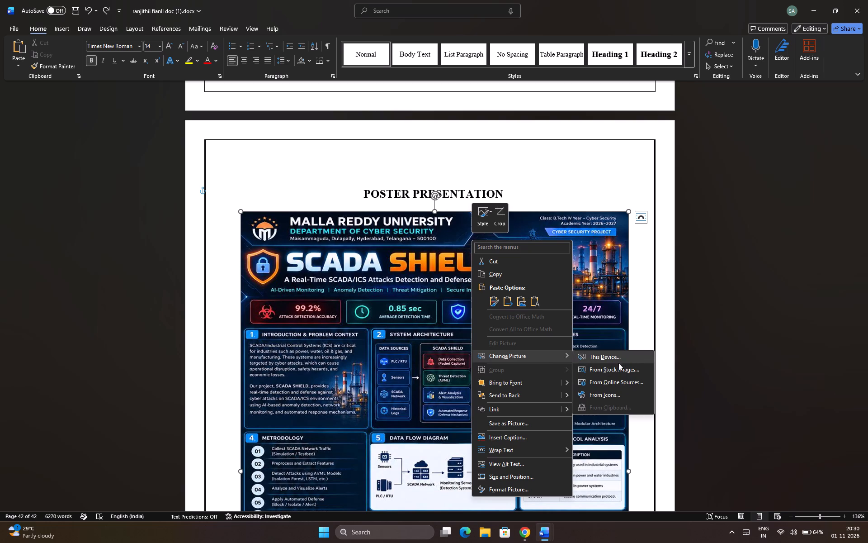
click(623, 361)
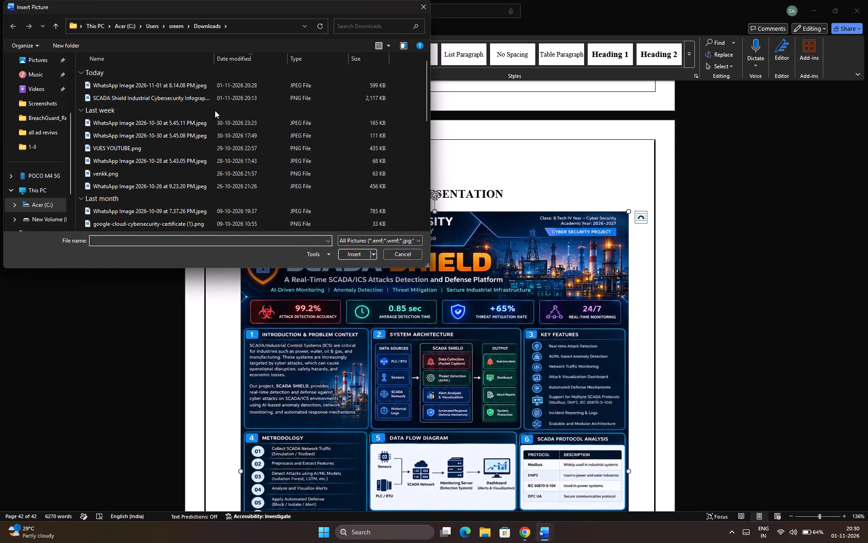
click(210, 89)
click(359, 257)
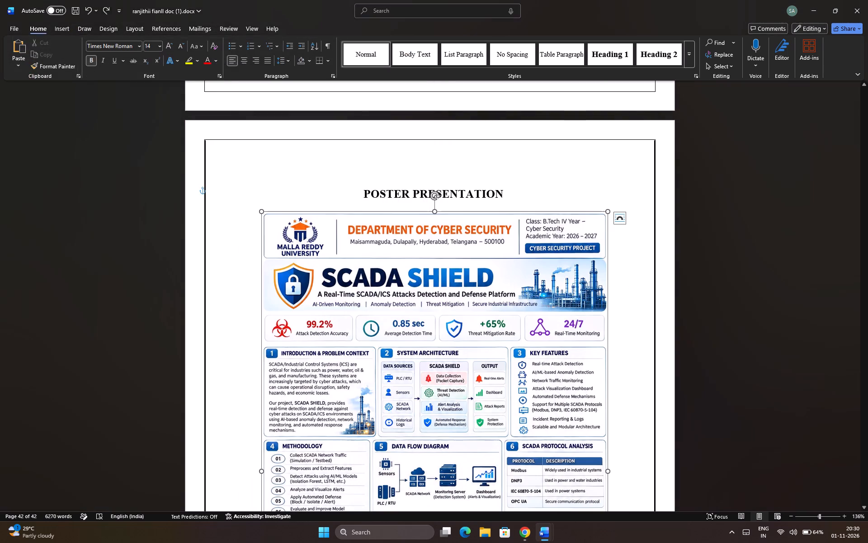
Deselect the replaced SCADA SHIELD poster and check how it fits its page, from the POSTER PRESENTATION heading to the page number.
scroll(413, 297, down, 5)
click(703, 285)
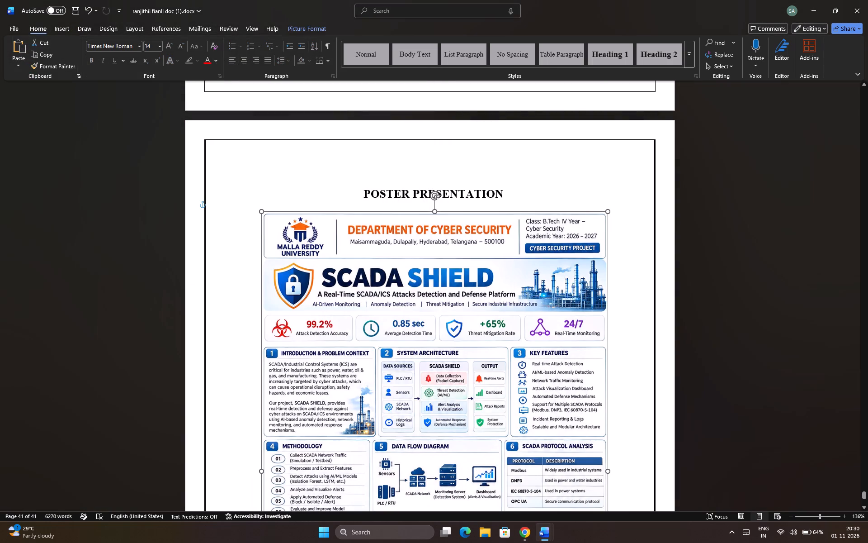
scroll(703, 285, down, 6)
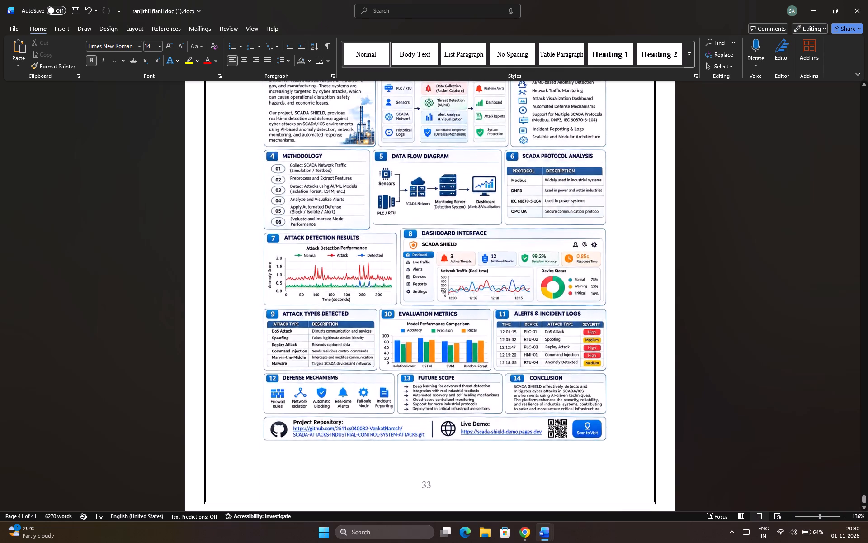
scroll(572, 279, up, 5)
scroll(572, 279, down, 6)
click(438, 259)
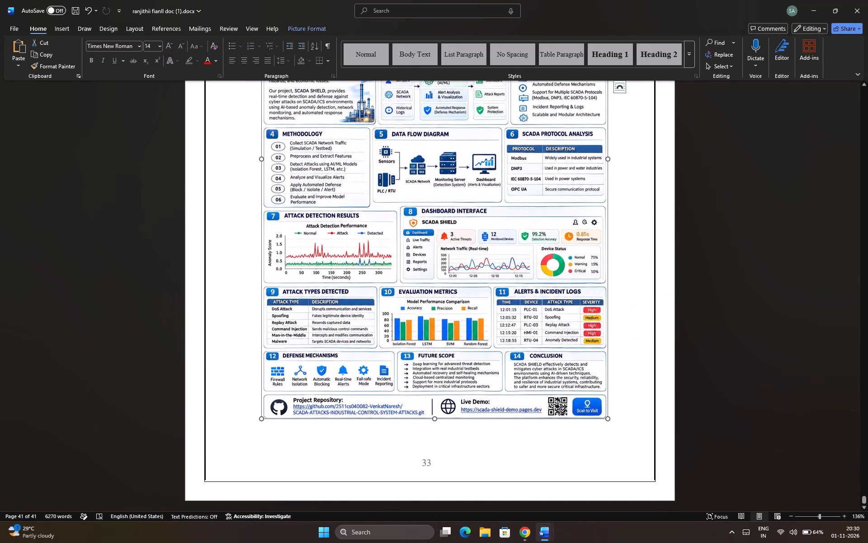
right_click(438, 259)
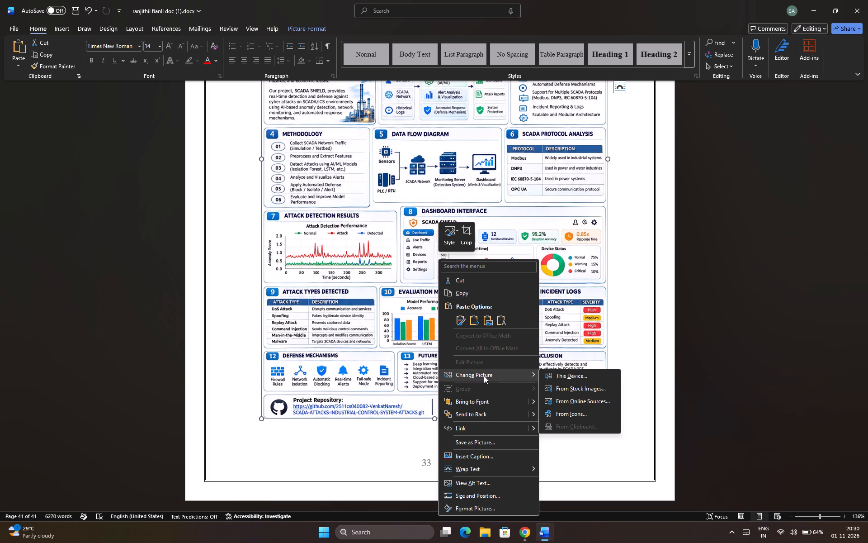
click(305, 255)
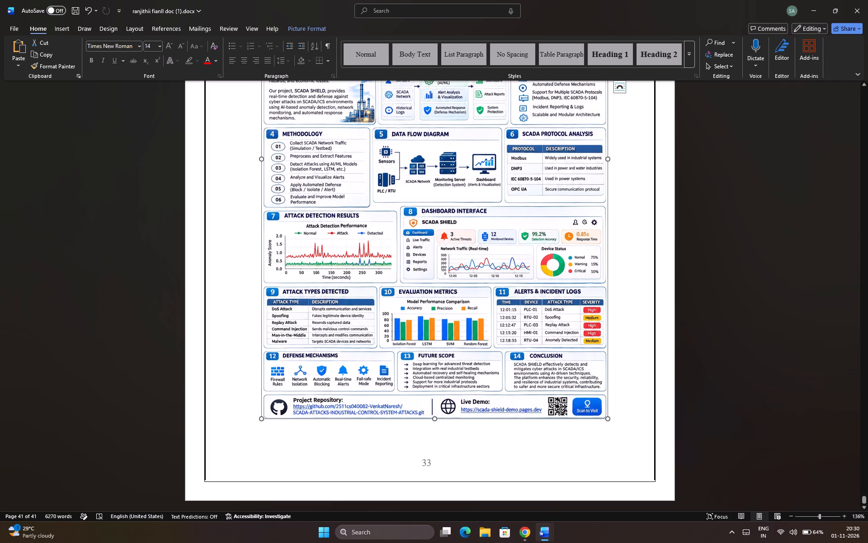
Deselect the poster and check the POSTER PRESENTATION page's beginning and the end of the references page before it.
scroll(263, 219, up, 1)
scroll(137, 211, up, 2)
click(203, 186)
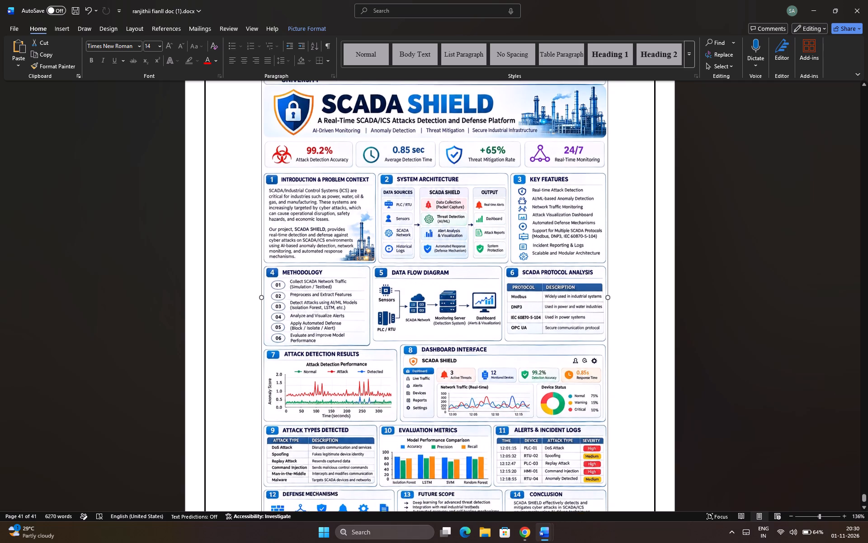
scroll(165, 207, up, 5)
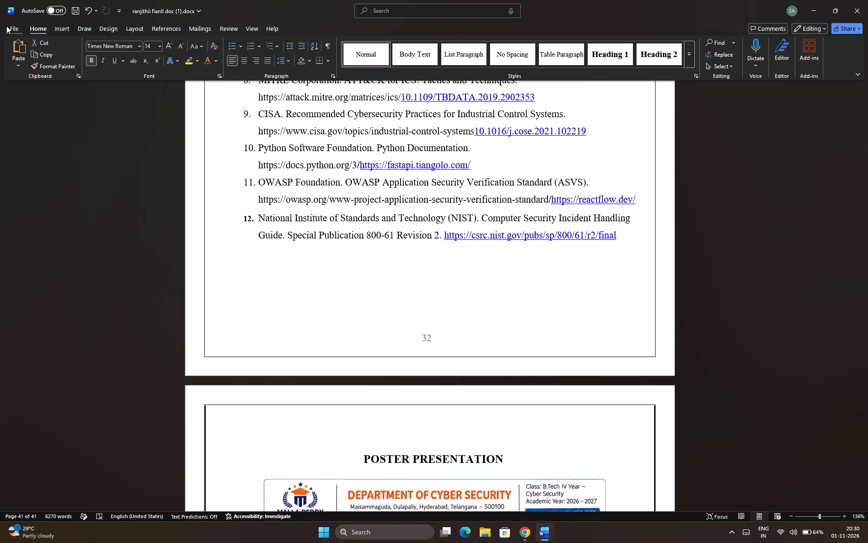
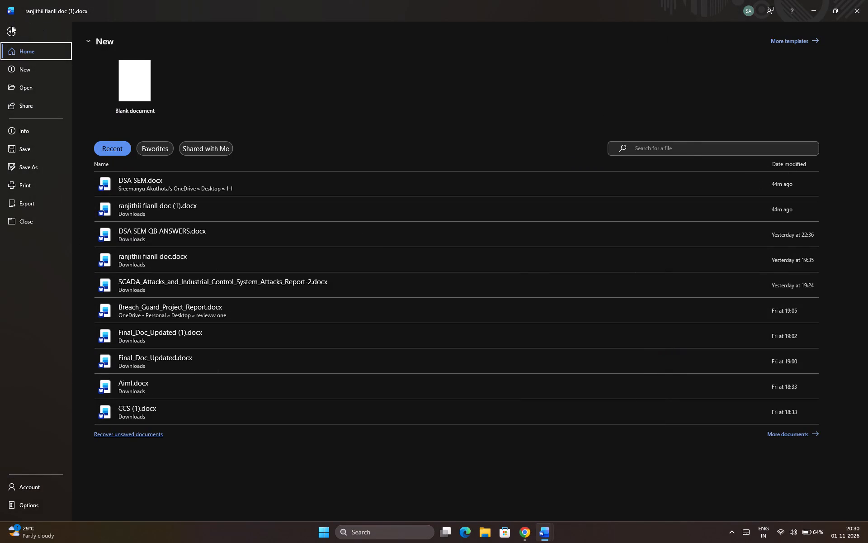
Return to the report and check the cover page, from the university logo and project title to the October-2026 date.
click(11, 26)
scroll(229, 194, up, 20)
scroll(229, 194, up, 13)
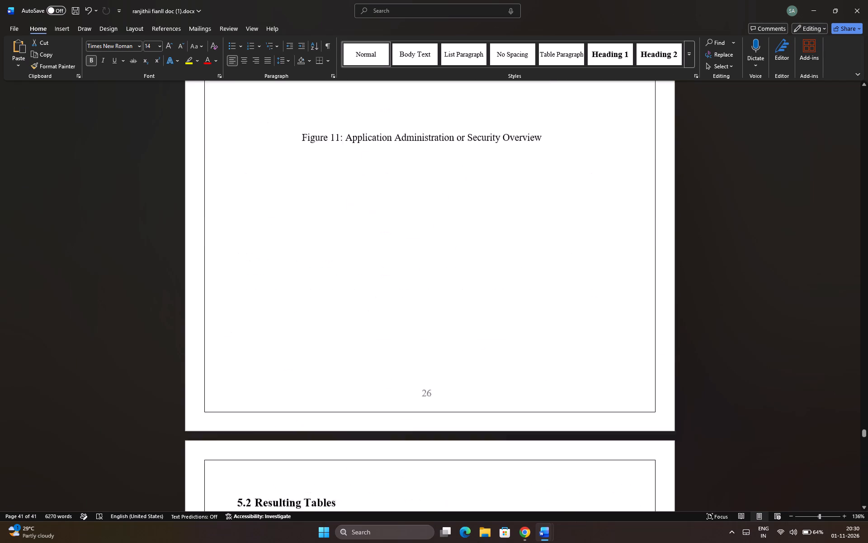
scroll(229, 194, up, 20)
scroll(229, 194, up, 20)
scroll(229, 194, up, 19)
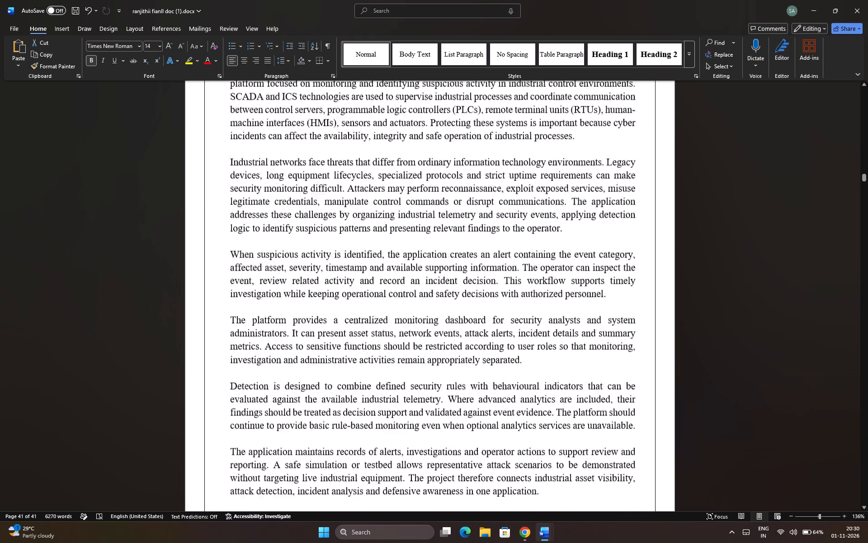
scroll(229, 194, up, 20)
scroll(229, 194, up, 15)
scroll(344, 267, down, 3)
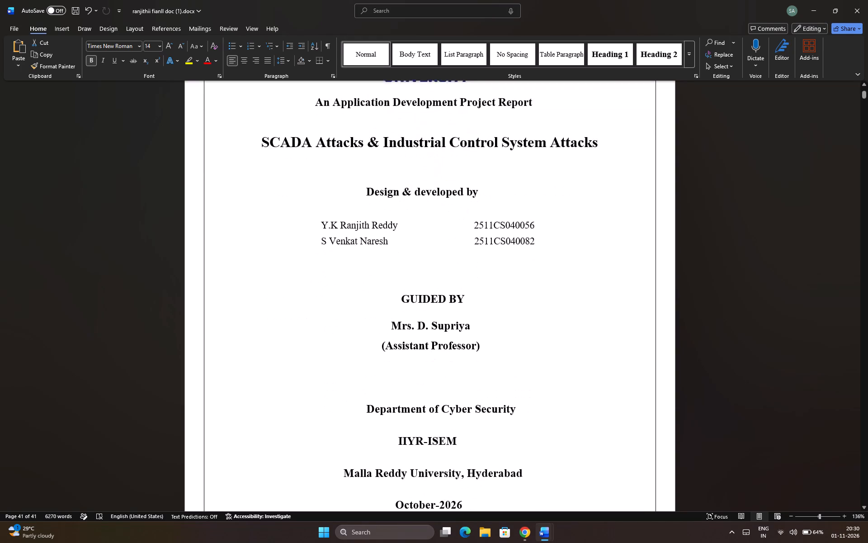
scroll(344, 267, down, 2)
scroll(344, 267, up, 7)
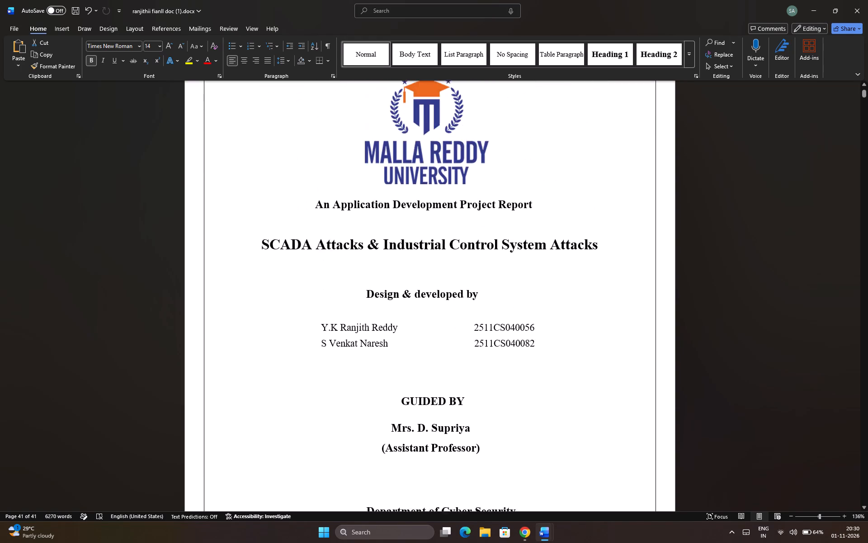
scroll(344, 267, up, 3)
scroll(344, 267, down, 2)
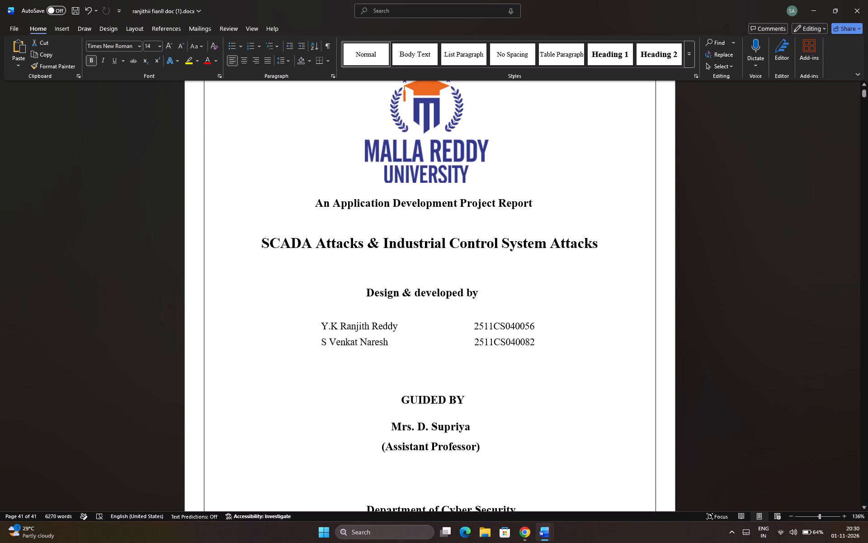
scroll(344, 267, down, 3)
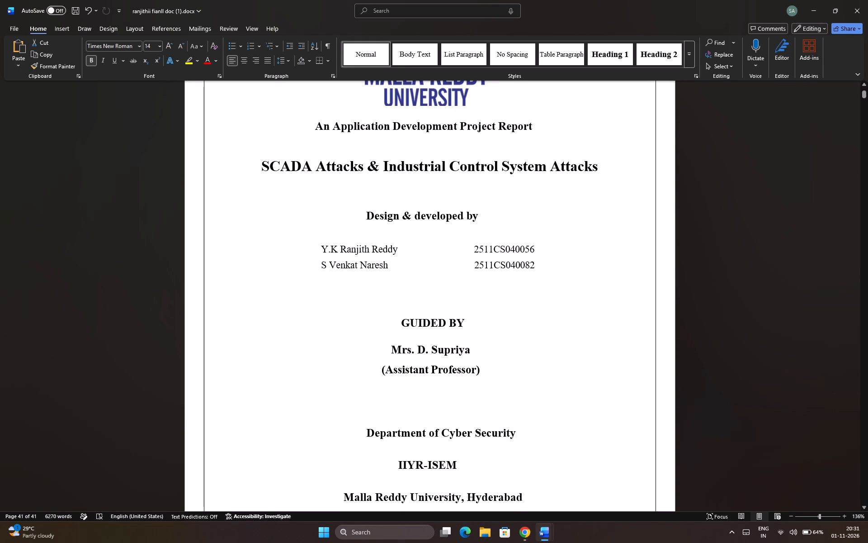
scroll(344, 267, down, 2)
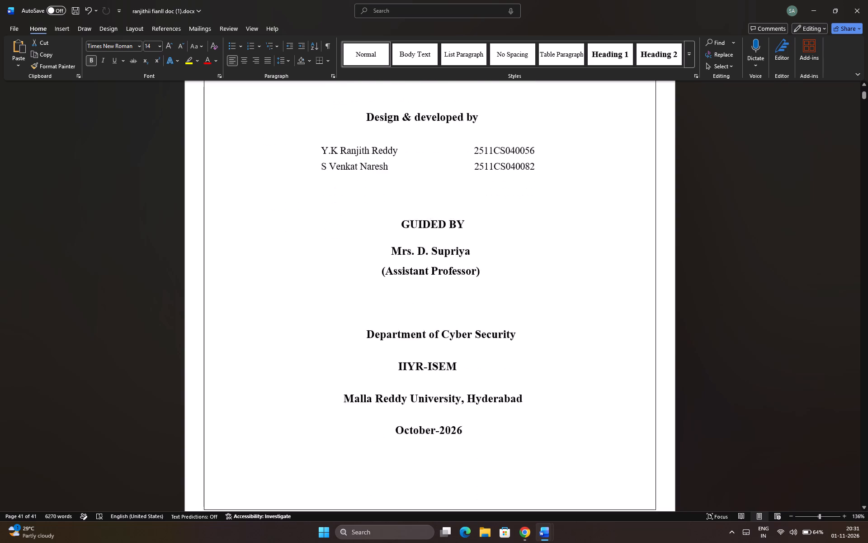
Review the CERTIFICATE and DECLARATION pages, including their body text, names and signature blocks.
scroll(344, 267, down, 5)
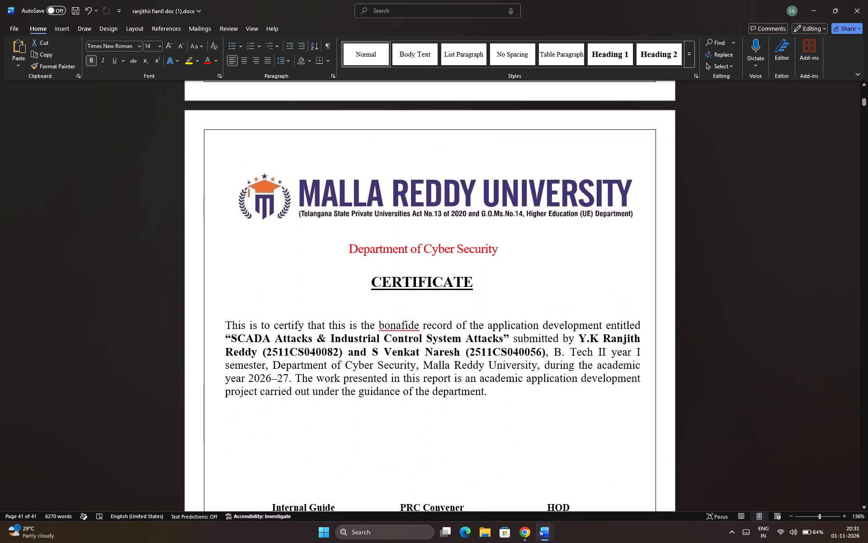
scroll(344, 267, down, 3)
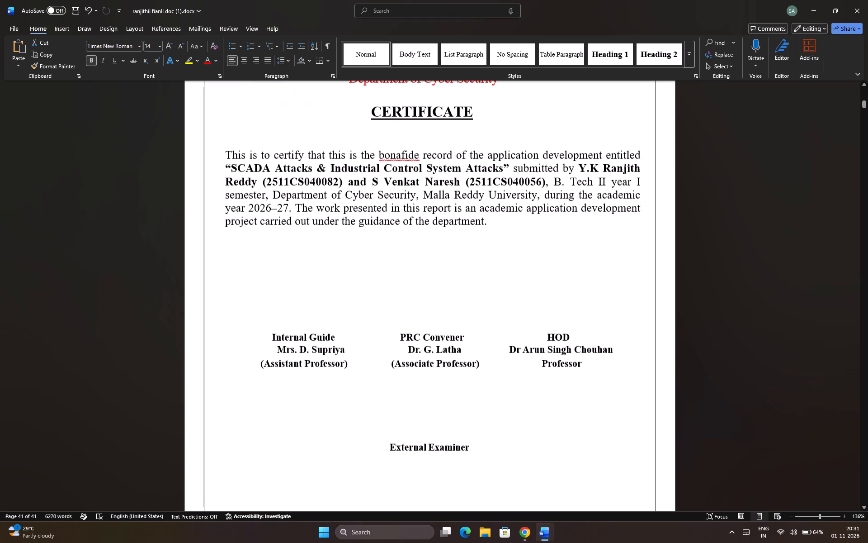
scroll(344, 267, down, 5)
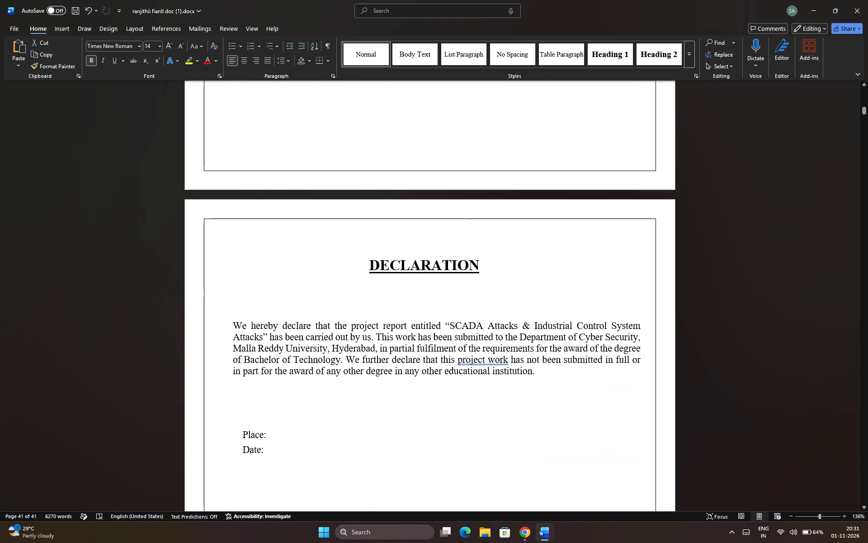
scroll(344, 267, down, 5)
scroll(344, 267, up, 1)
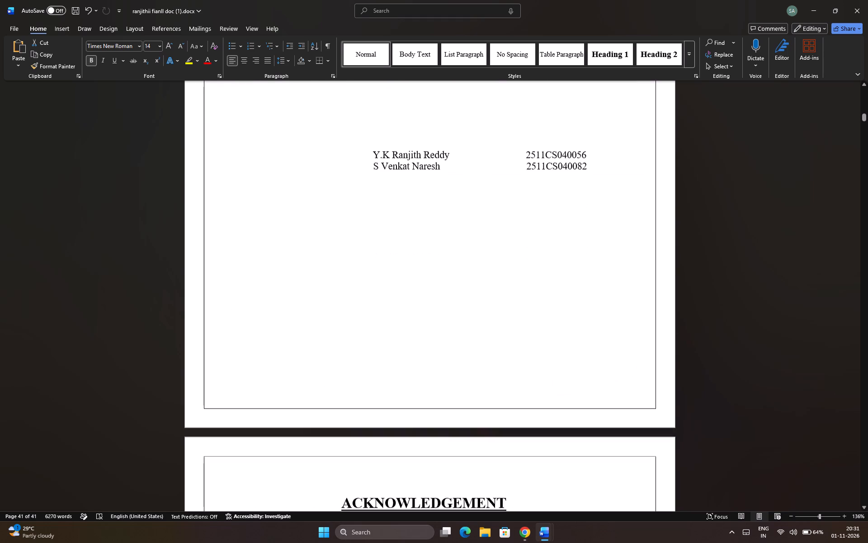
scroll(344, 267, up, 1)
scroll(344, 267, down, 1)
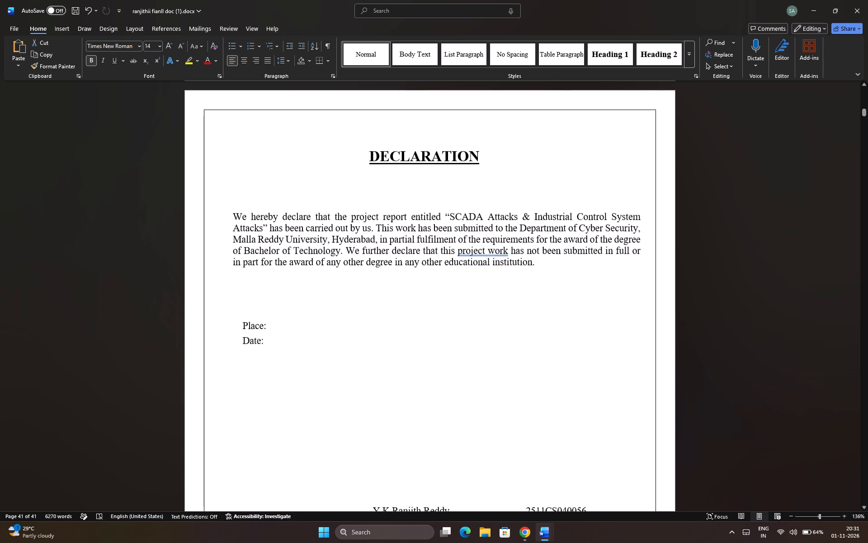
scroll(344, 267, down, 1)
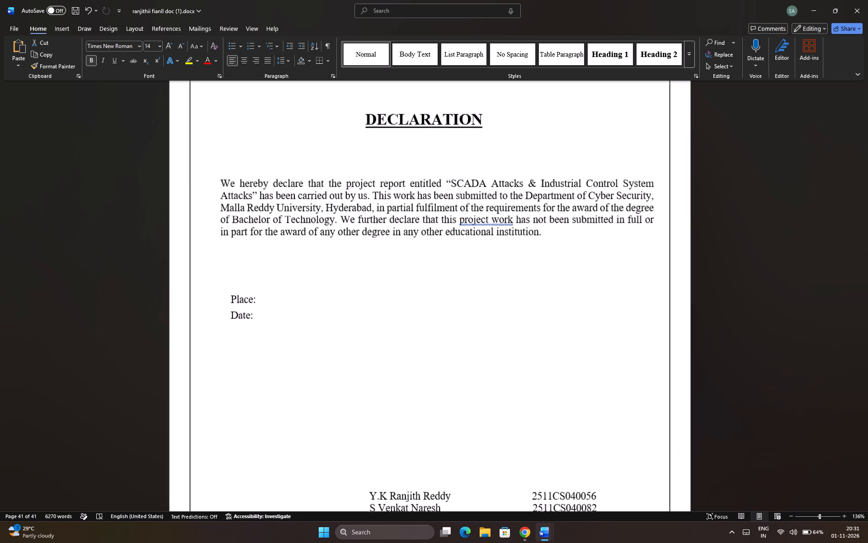
Review the ACKNOWLEDGEMENT, ABSTRACT and contents pages through to the start of Chapter 2.
scroll(344, 267, down, 5)
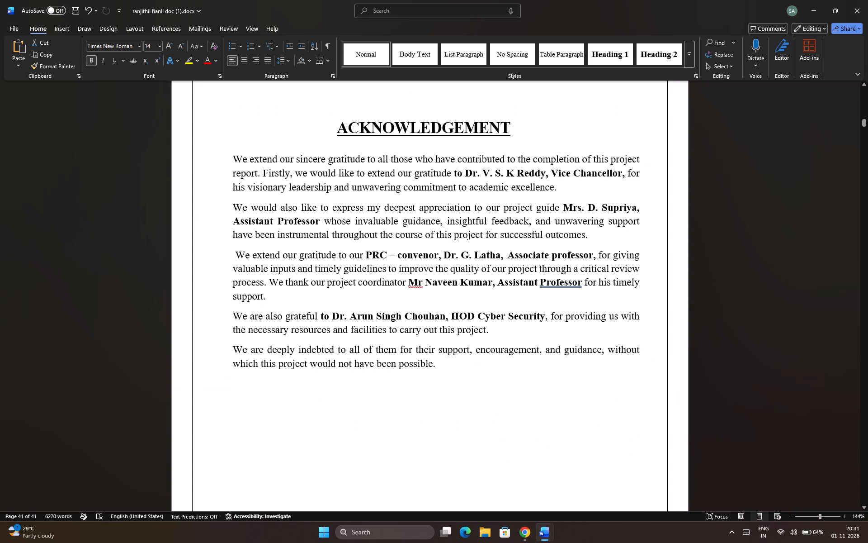
scroll(365, 363, down, 1)
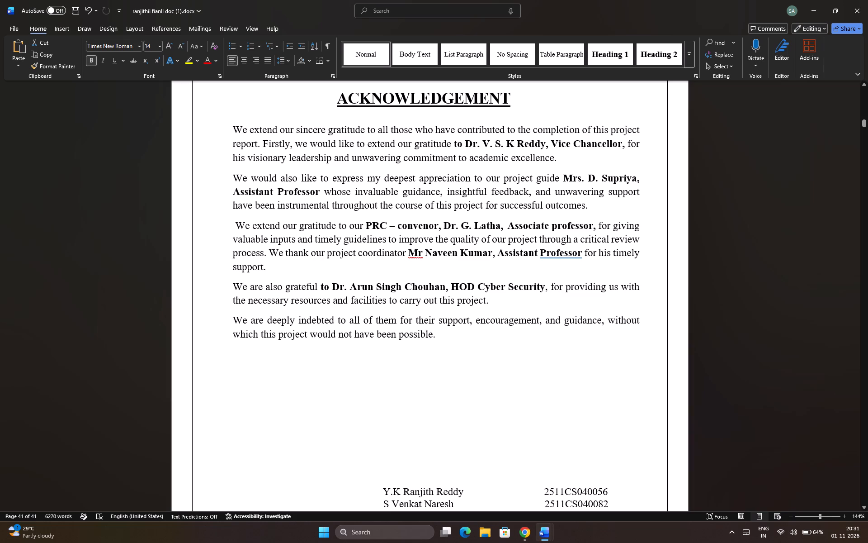
scroll(351, 220, down, 9)
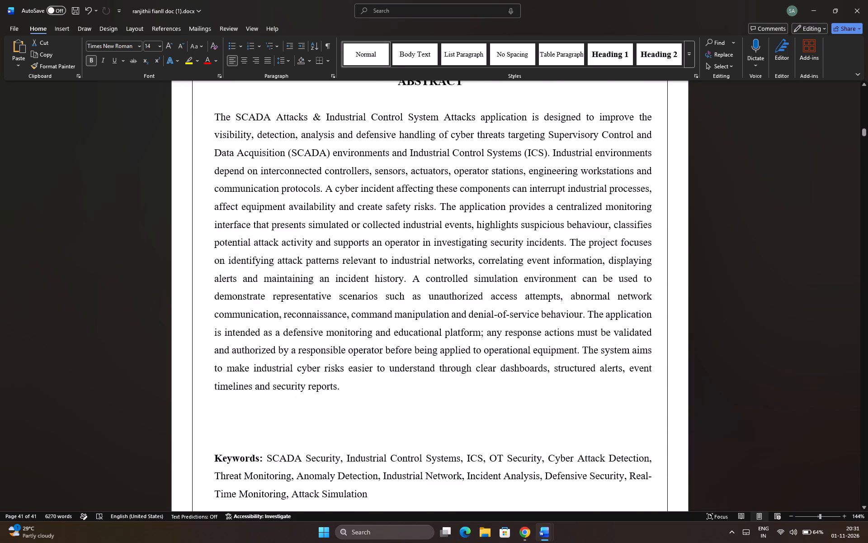
scroll(351, 220, down, 11)
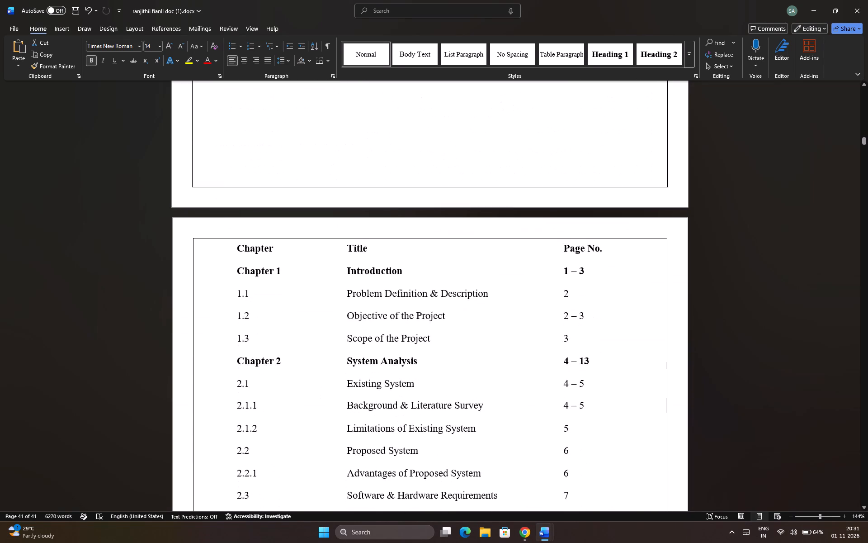
scroll(351, 220, down, 11)
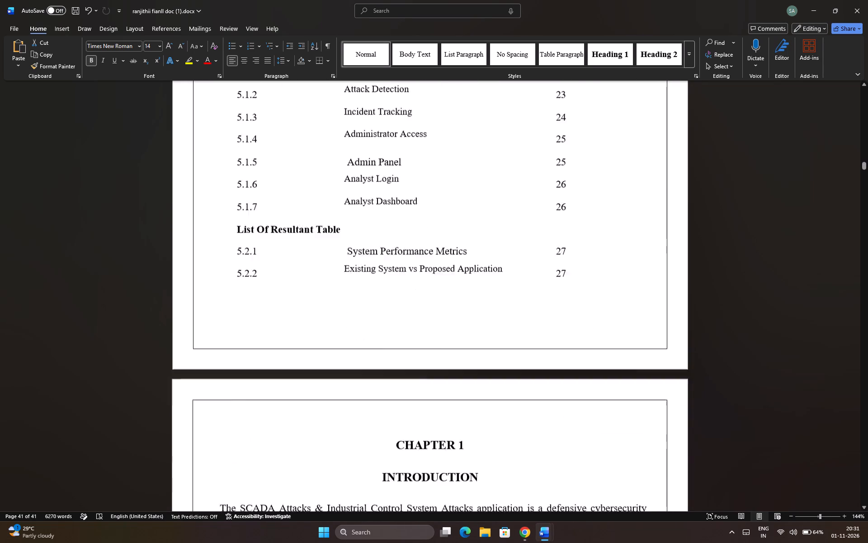
scroll(351, 220, down, 11)
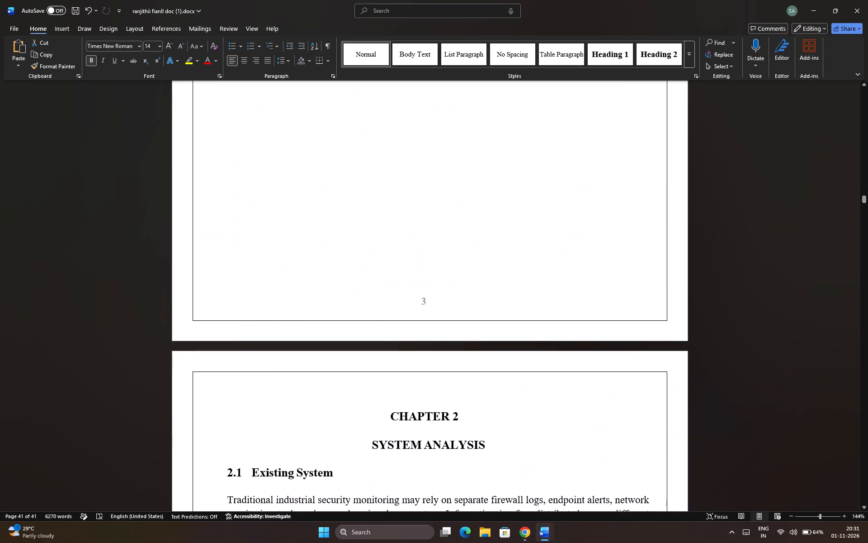
Skim the report from Chapter 2 through test cases, result screenshots, graphs and references to the SCADA SHIELD poster page.
scroll(351, 220, down, 5)
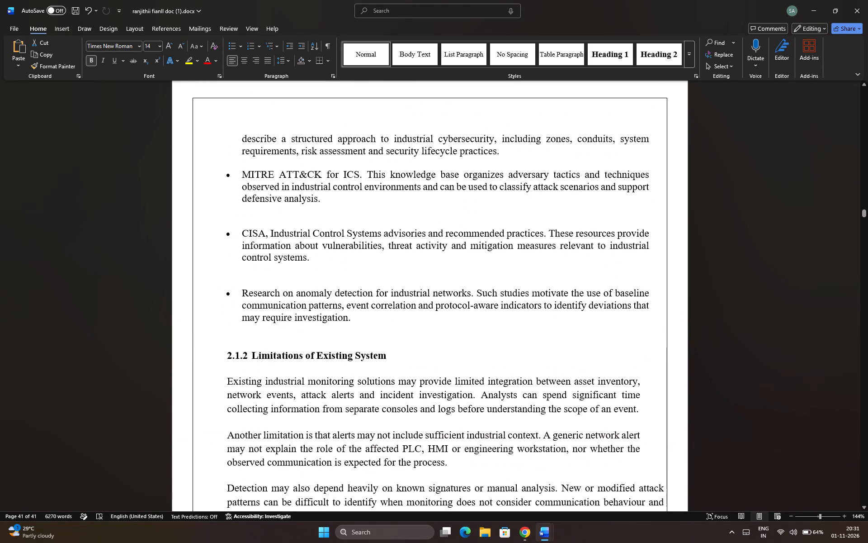
scroll(351, 220, down, 17)
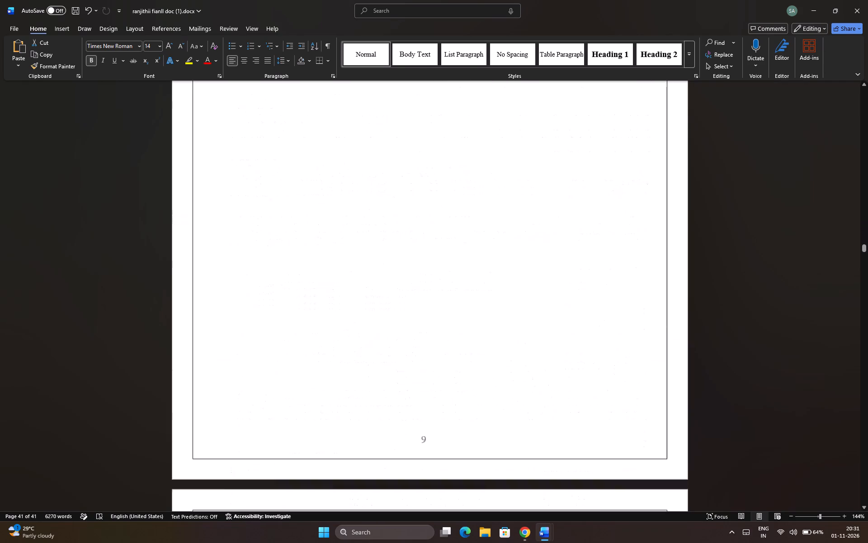
scroll(351, 220, down, 16)
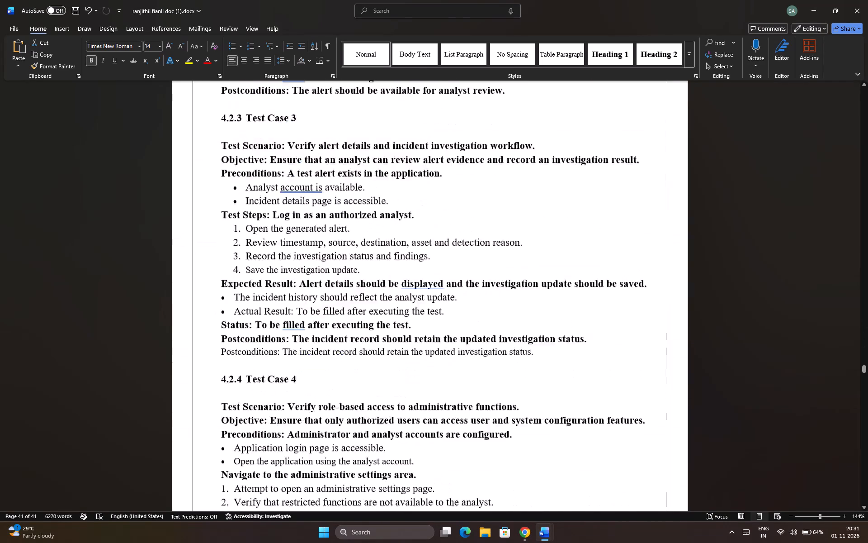
scroll(351, 220, down, 9)
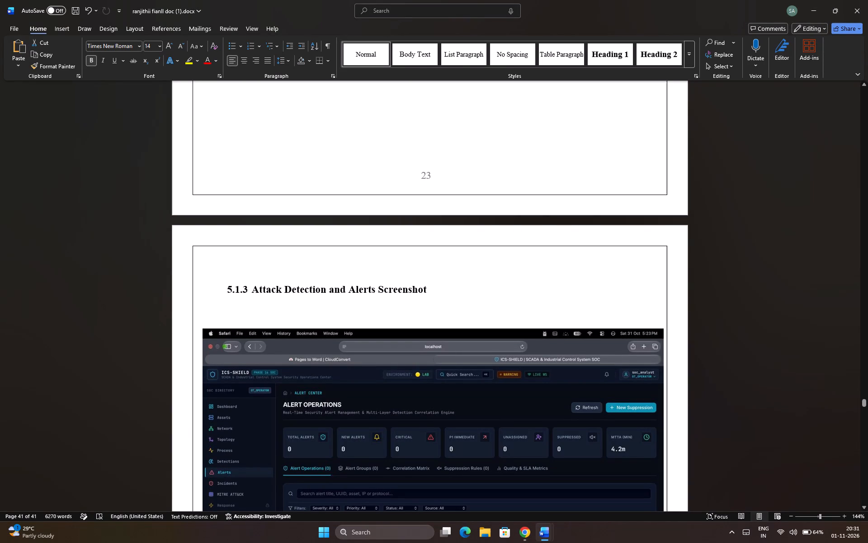
scroll(403, 448, down, 10)
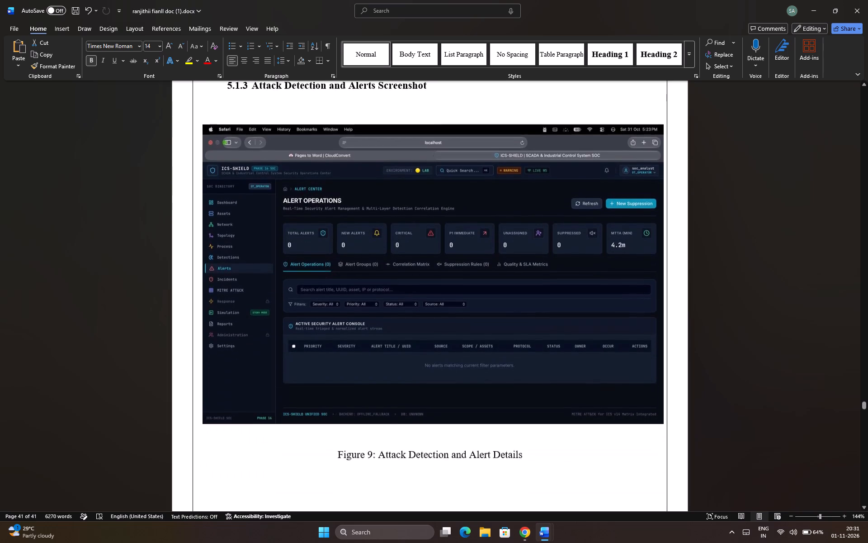
scroll(403, 448, down, 7)
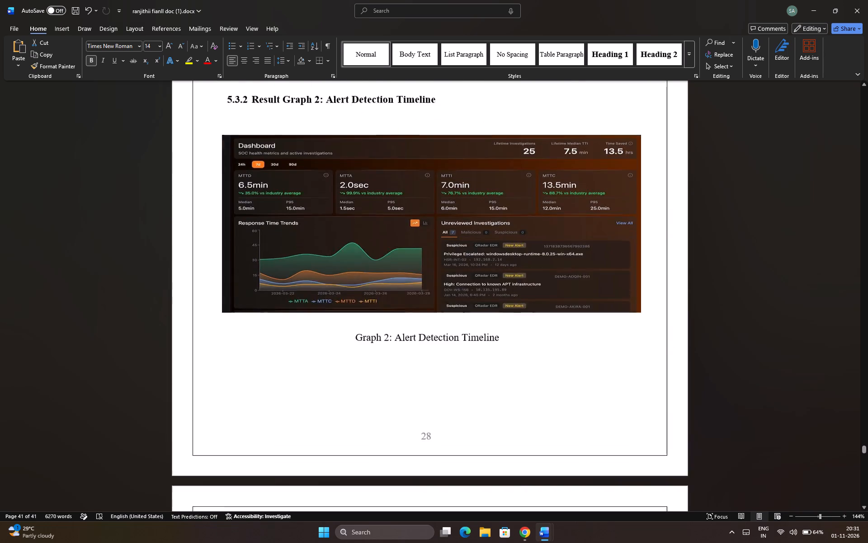
scroll(403, 448, down, 15)
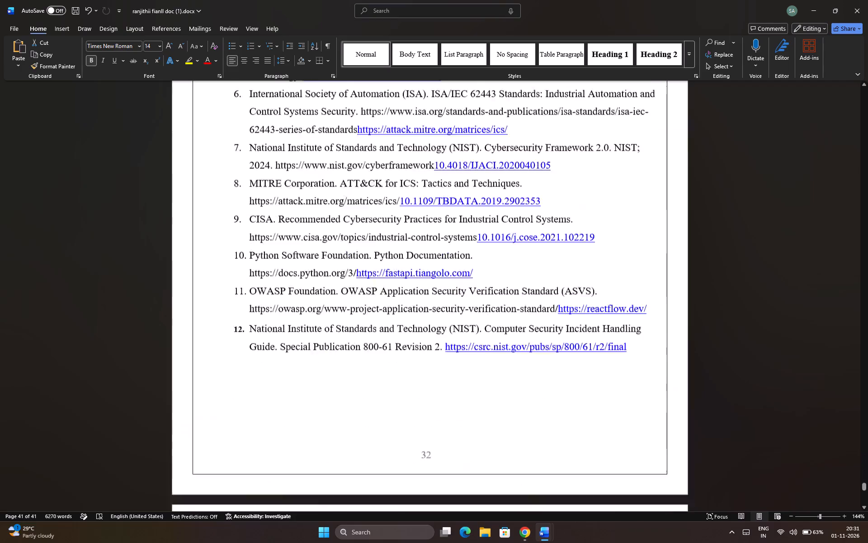
scroll(403, 448, down, 11)
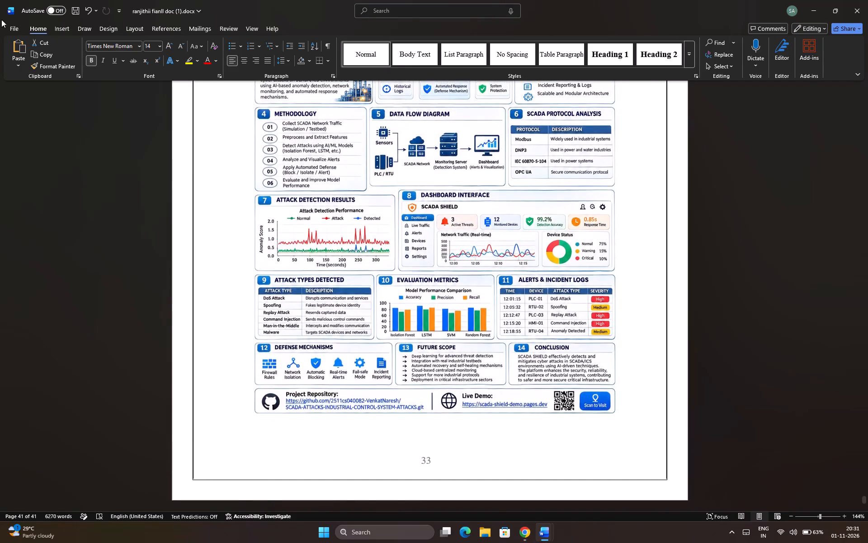
Save the report as a new Word document in the Downloads folder, named ranjith followed by a long run of the letter i.
click(10, 31)
click(38, 159)
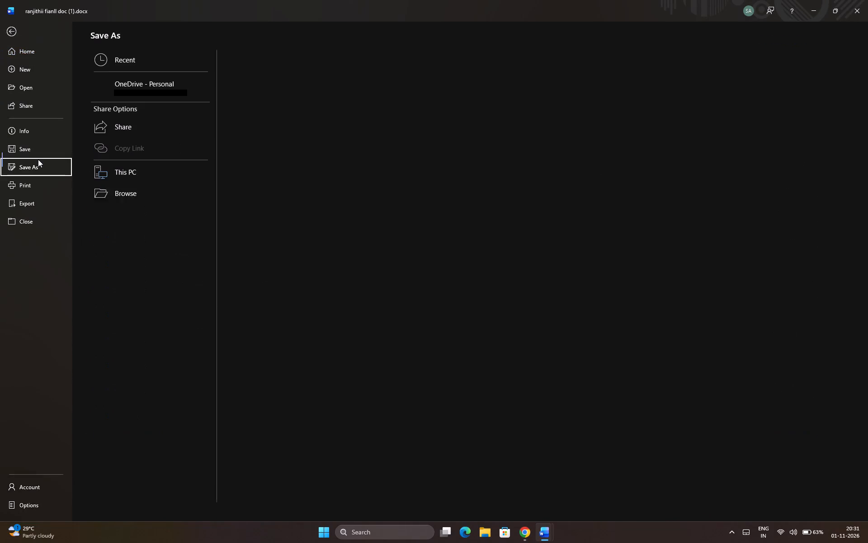
click(123, 210)
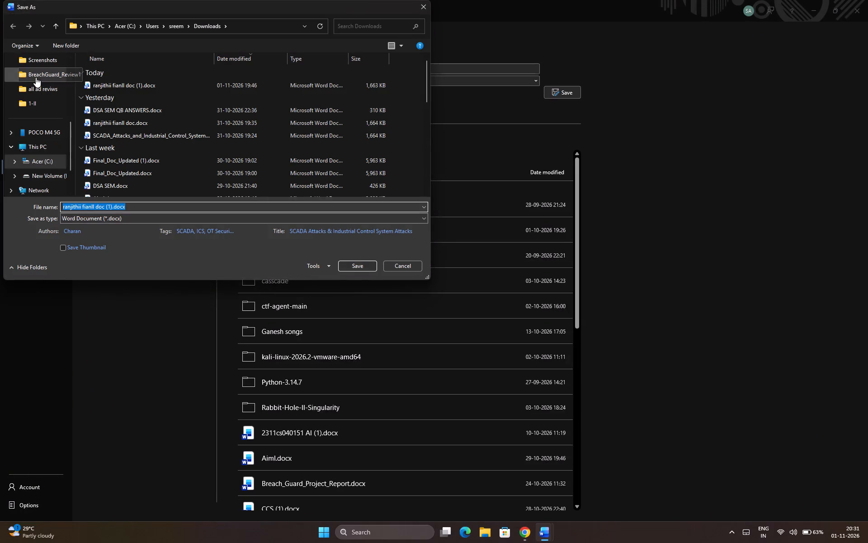
scroll(36, 77, up, 4)
click(28, 123)
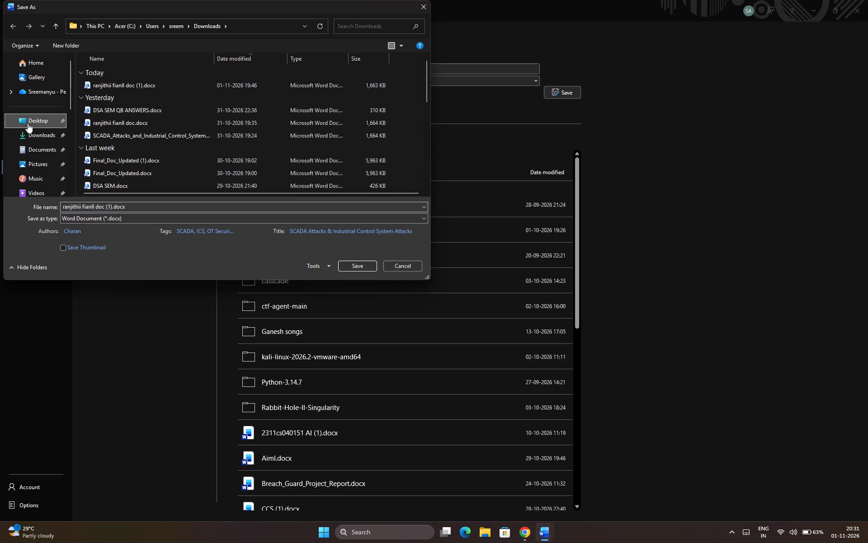
scroll(105, 181, down, 2)
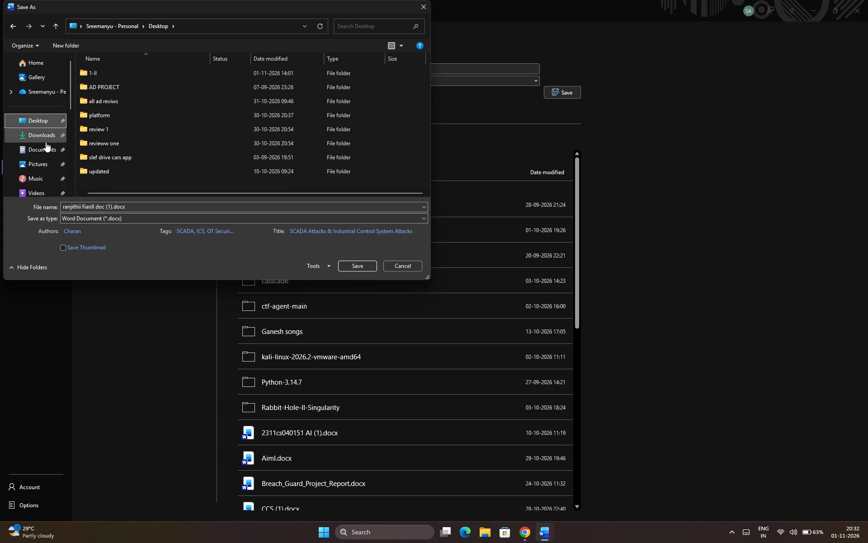
click(46, 142)
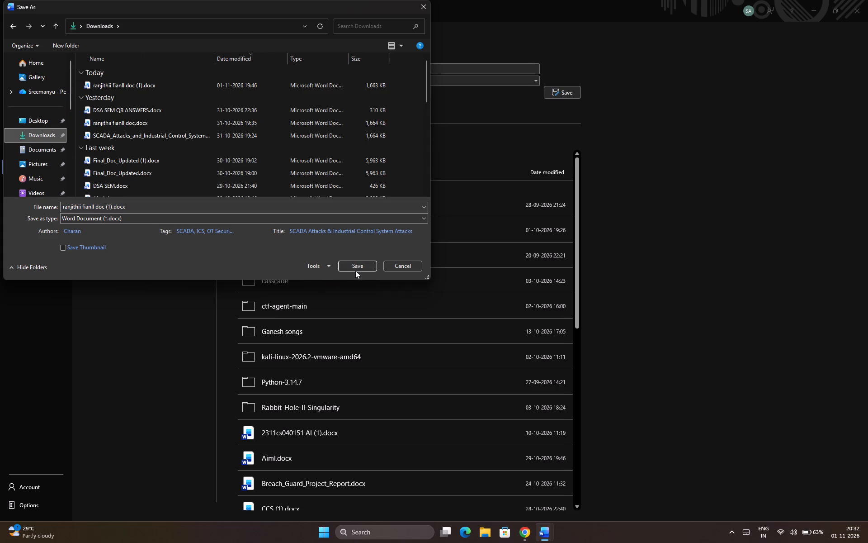
click(200, 203)
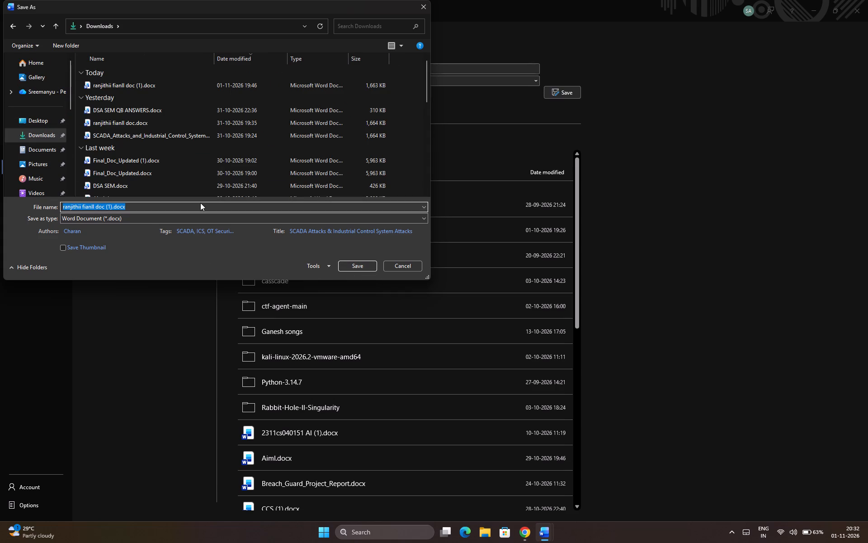
key(Right)
key(BackSpace)
key(BackSpace)
key(BackSpace)
key(BackSpace)
key(BackSpace)
key(BackSpace)
key(BackSpace)
key(BackSpace)
key(BackSpace)
key(BackSpace)
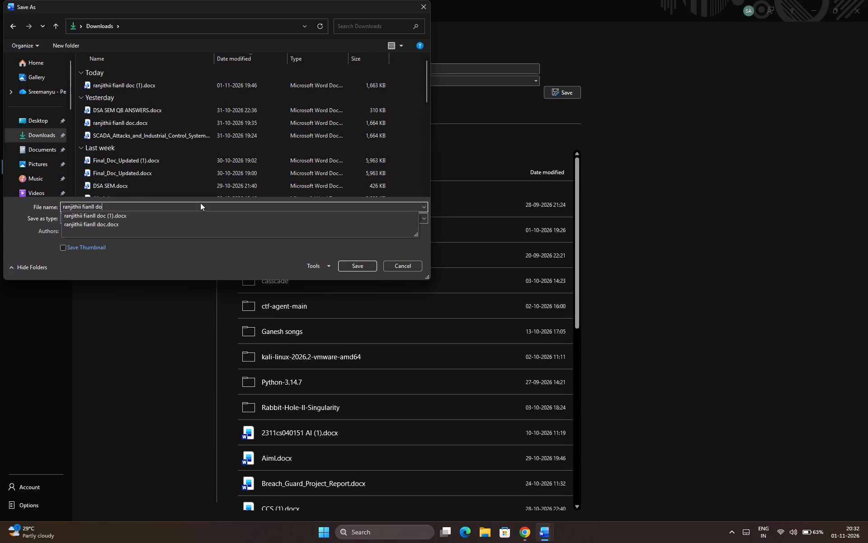
key(BackSpace)
key(BackSpace)
key(BackSpace)
key(BackSpace)
key(BackSpace)
key(BackSpace)
key(BackSpace)
key(BackSpace)
key(BackSpace)
key(BackSpace)
key(i)
key(i)
key(i)
key(i)
key(i)
key(i)
key(i)
key(i)
key(i)
key(i)
key(i)
key(i)
key(i)
key(i)
key(i)
key(i)
key(i)
key(i)
key(i)
key(i)
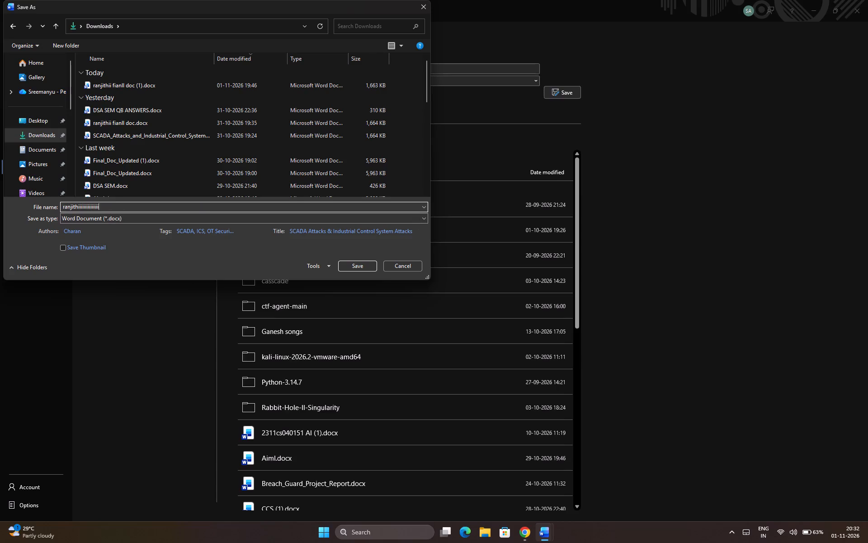
click(352, 270)
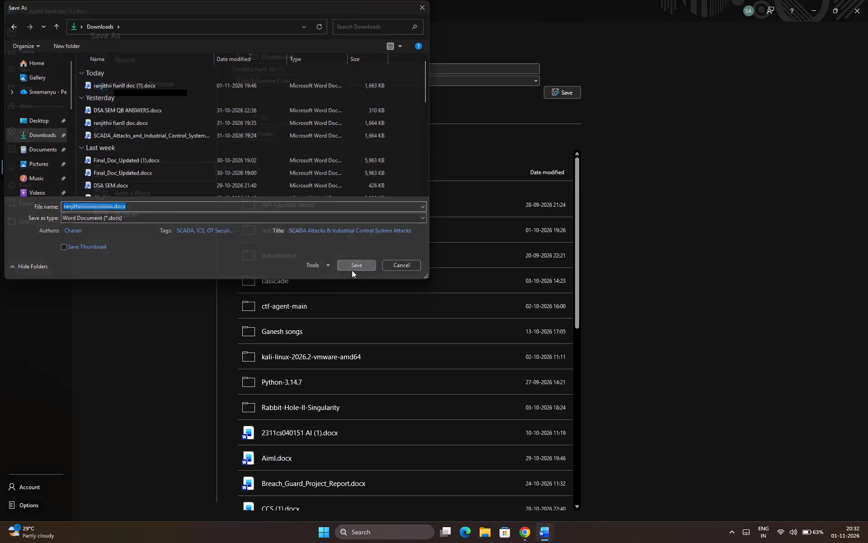
Minimize the project report's window.
click(815, 0)
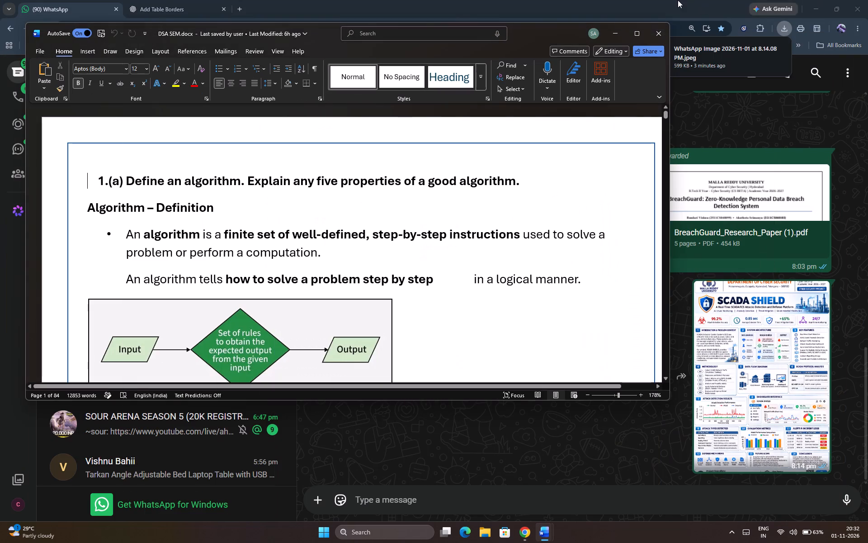
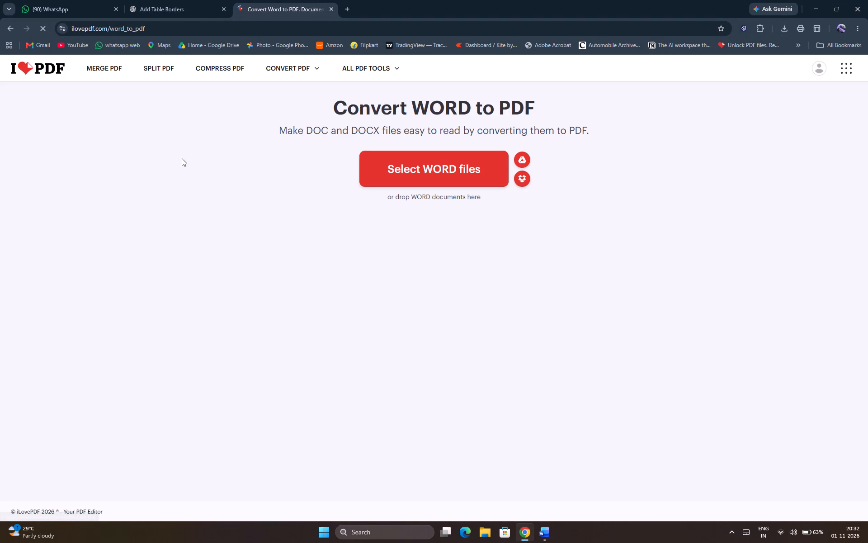
Load the newly saved Word document, named ranjith followed by a long run of i, from Downloads into the Word-to-PDF converter.
click(432, 169)
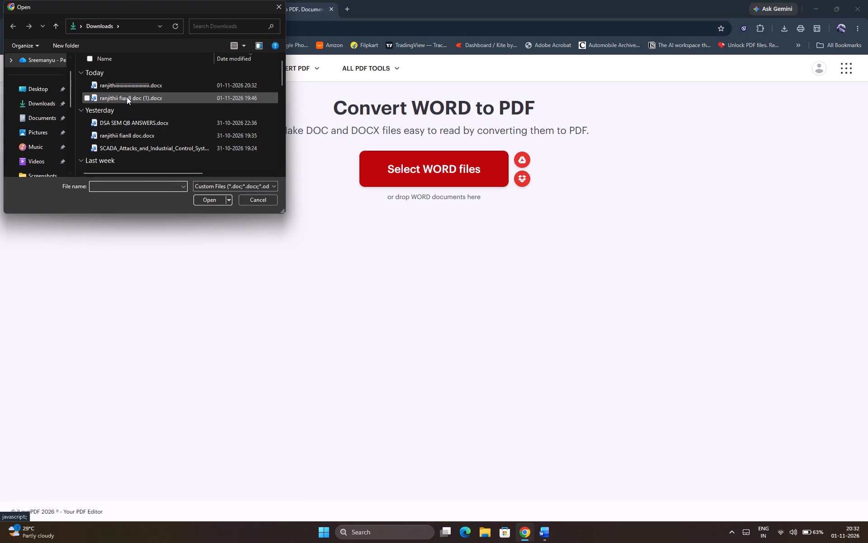
click(151, 88)
click(208, 200)
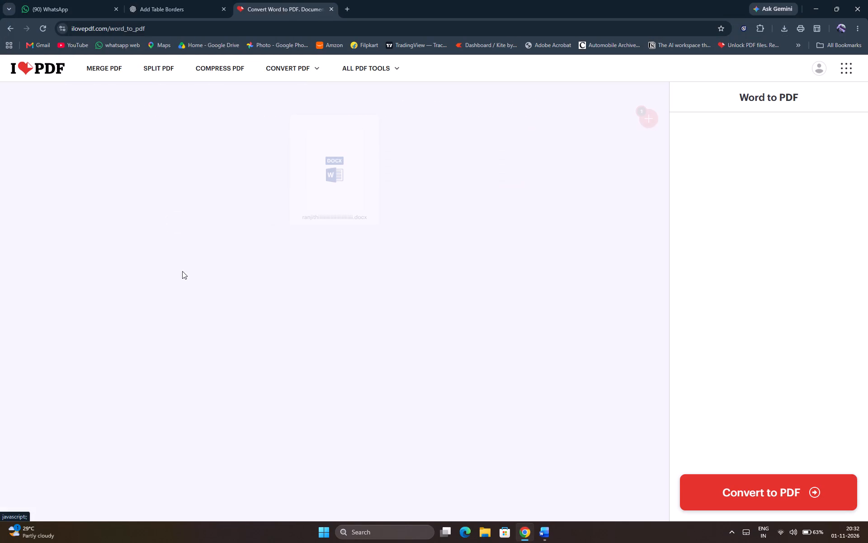
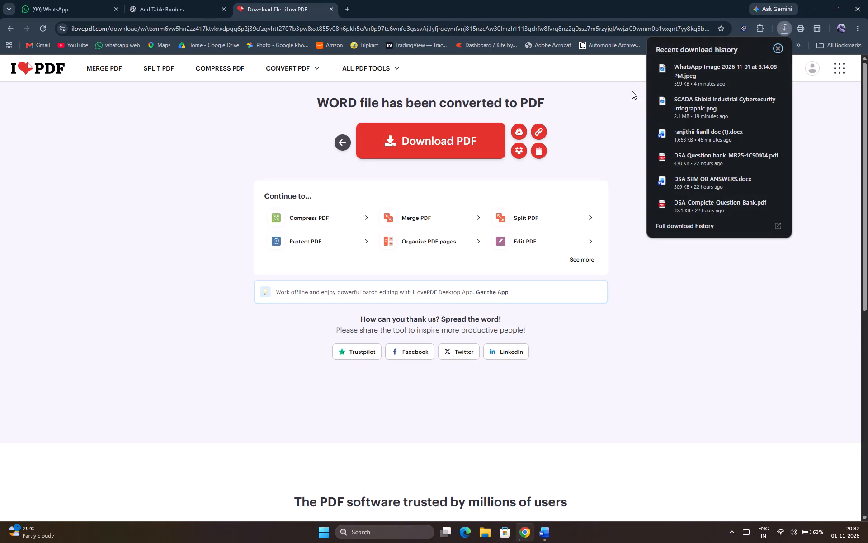
Dismiss the recent download history list covering part of the converted file's download page.
click(620, 102)
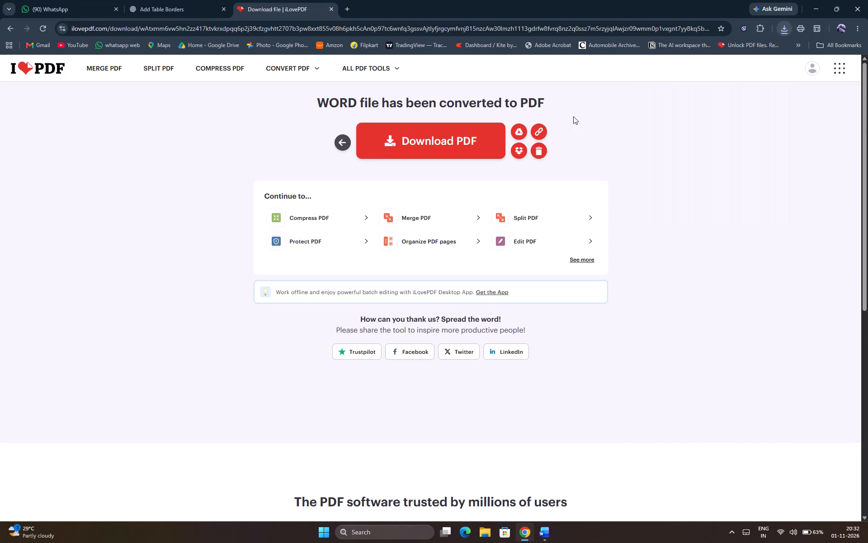
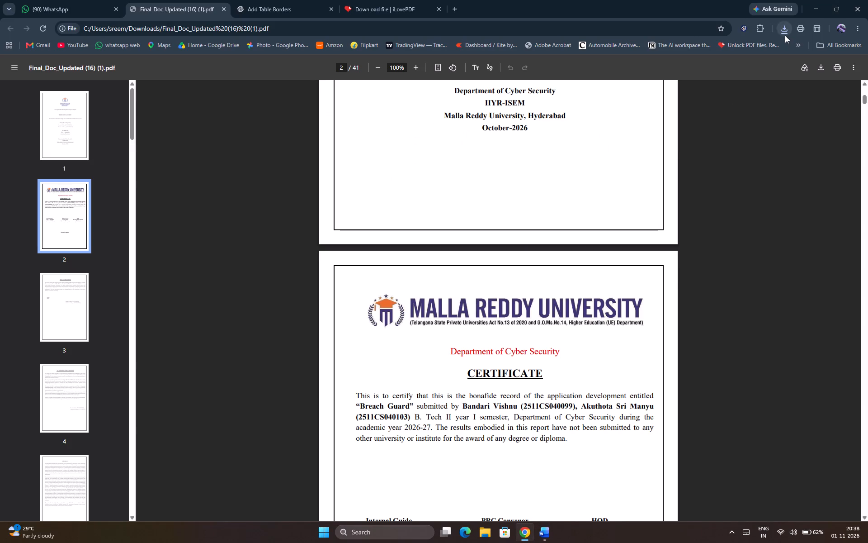
Open the recently downloaded report PDF whose name starts with ranjithiii and ends with (1).
click(719, 96)
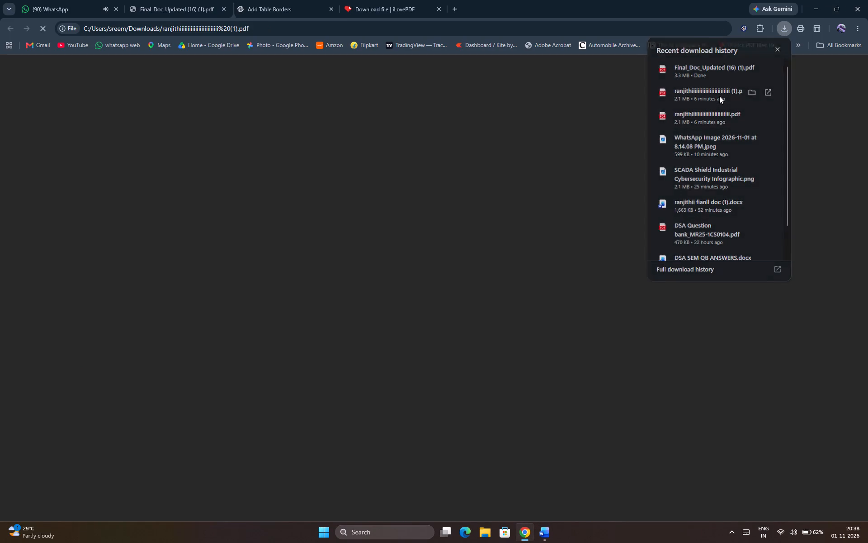
Glance at the report's PDF cover, switch to the Word report, and review its cover, certificate and DECLARATION pages.
scroll(613, 191, down, 3)
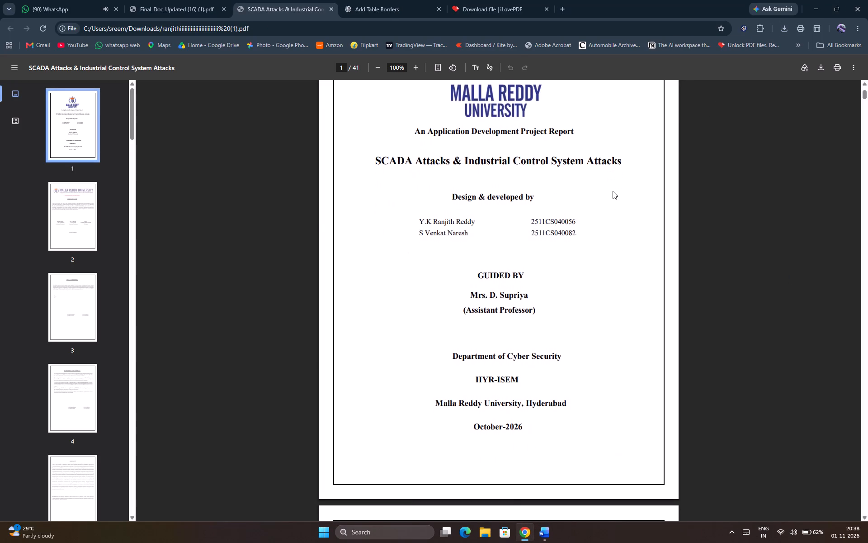
key(alt+Tab)
scroll(515, 327, up, 19)
scroll(515, 327, up, 15)
scroll(515, 327, up, 13)
scroll(515, 327, up, 11)
scroll(515, 327, up, 14)
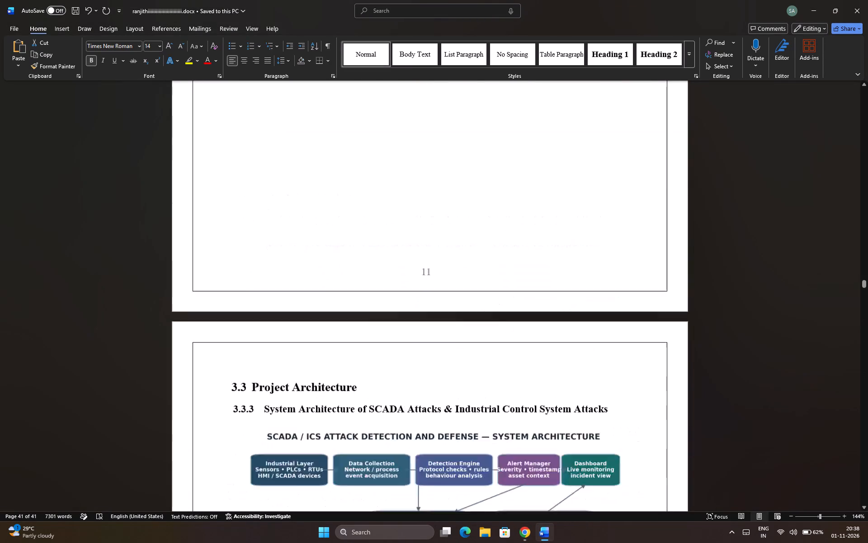
scroll(515, 327, up, 13)
scroll(515, 327, up, 12)
scroll(515, 327, up, 20)
scroll(515, 327, up, 4)
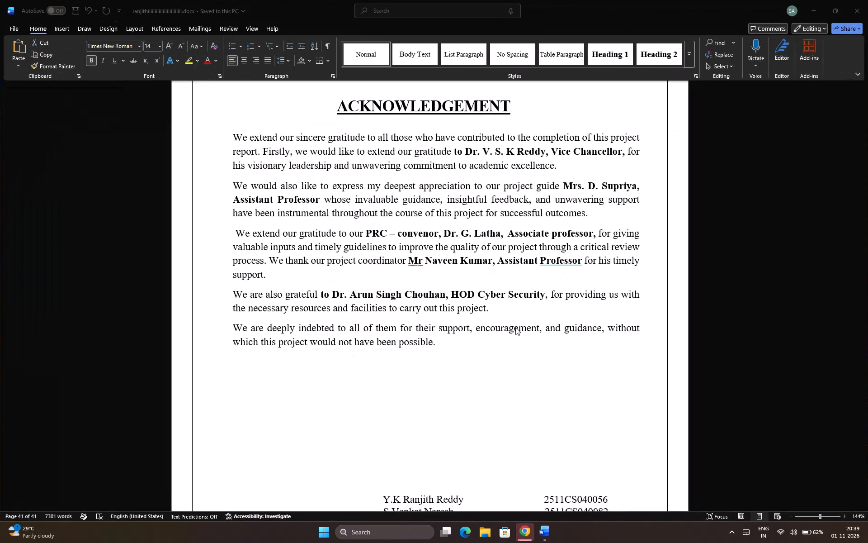
scroll(515, 327, up, 18)
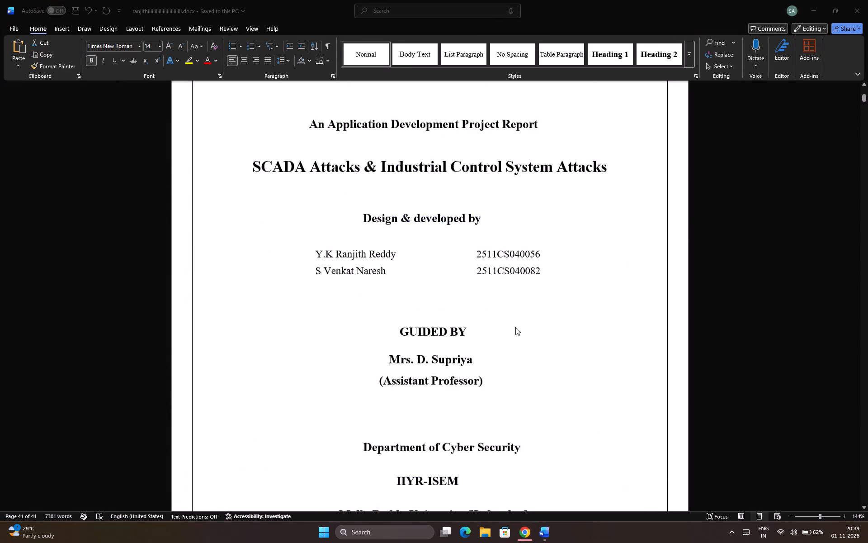
scroll(515, 327, up, 8)
scroll(515, 327, down, 4)
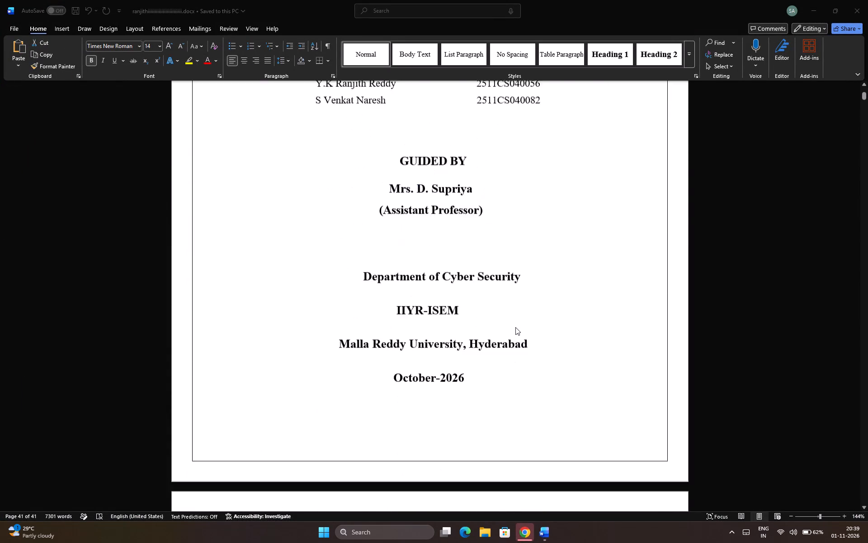
scroll(515, 327, down, 8)
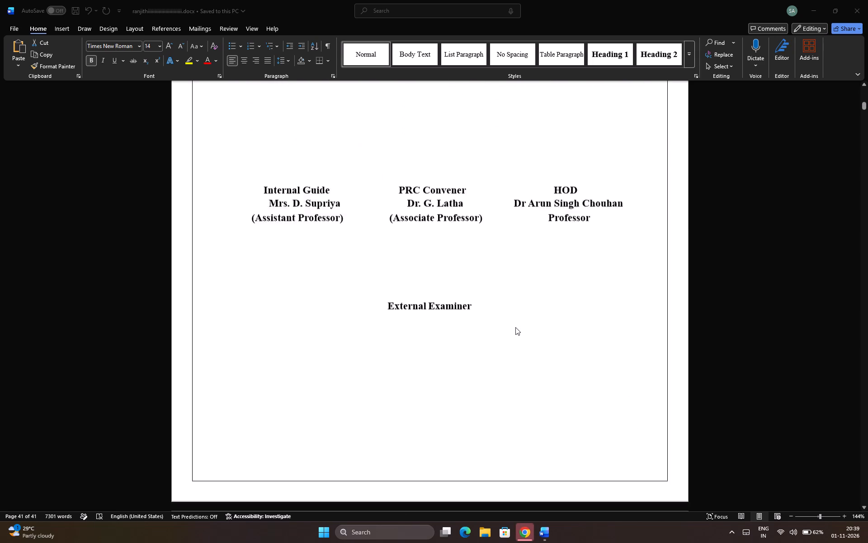
scroll(515, 327, down, 4)
scroll(420, 305, up, 1)
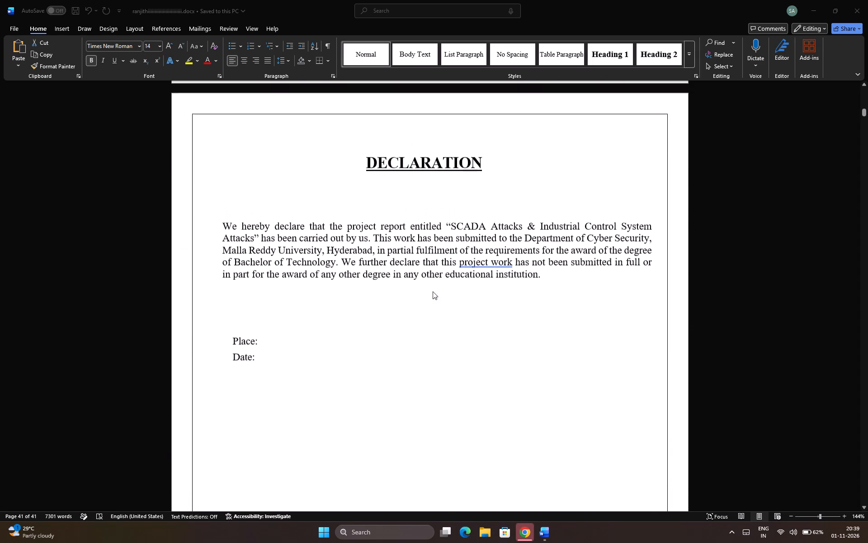
Make the quoted project title “SCADA Attacks & Industrial Control System Attacks” bold in the DECLARATION paragraph.
click(471, 246)
click(475, 236)
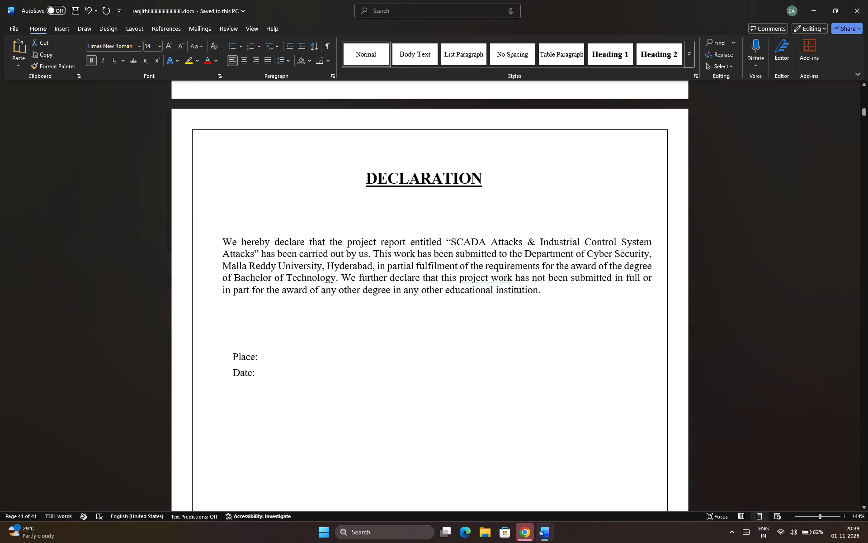
drag(452, 239, 516, 235)
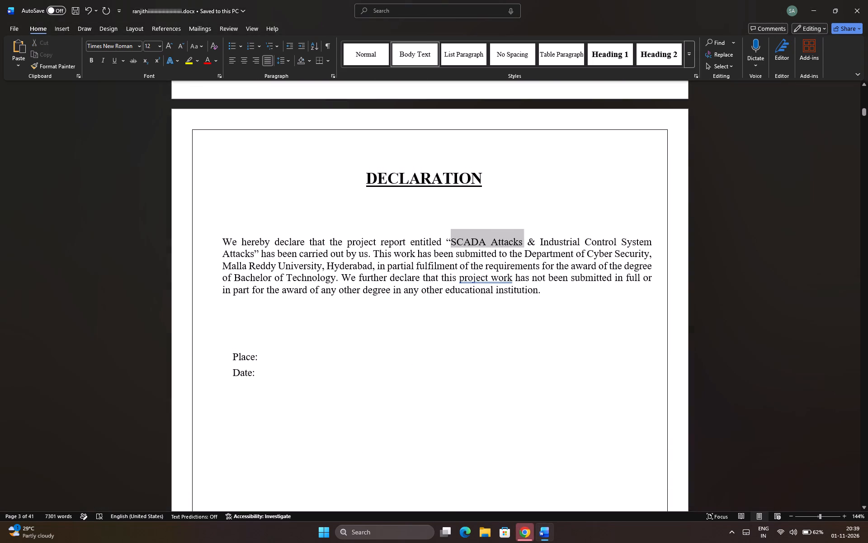
drag(516, 235, 278, 263)
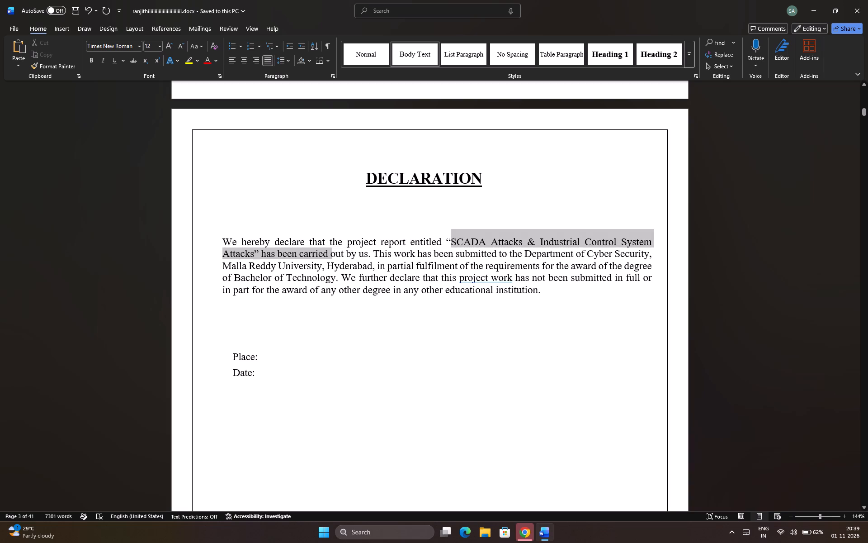
drag(278, 263, 278, 259)
click(411, 195)
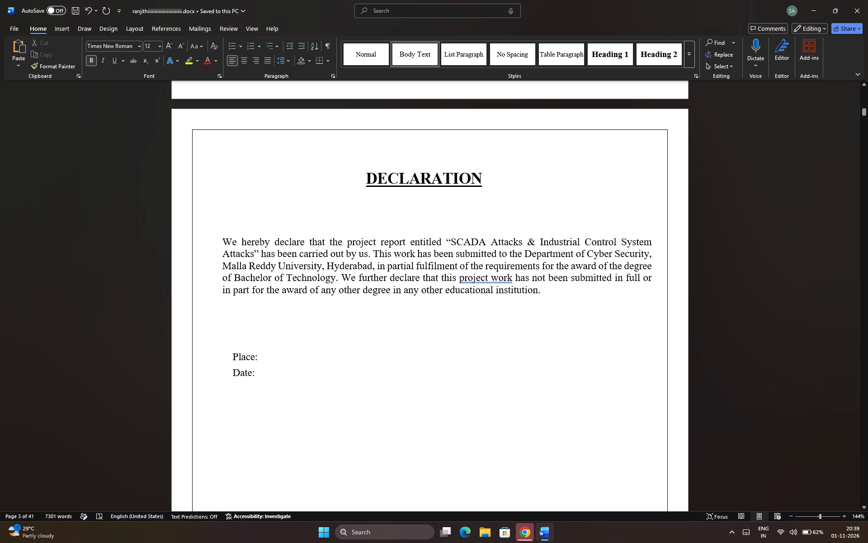
drag(445, 239, 274, 257)
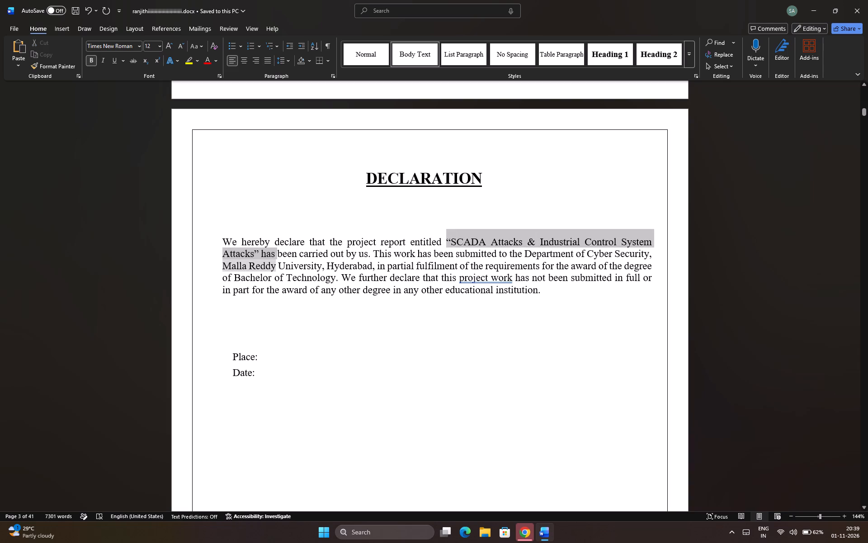
drag(274, 257, 261, 255)
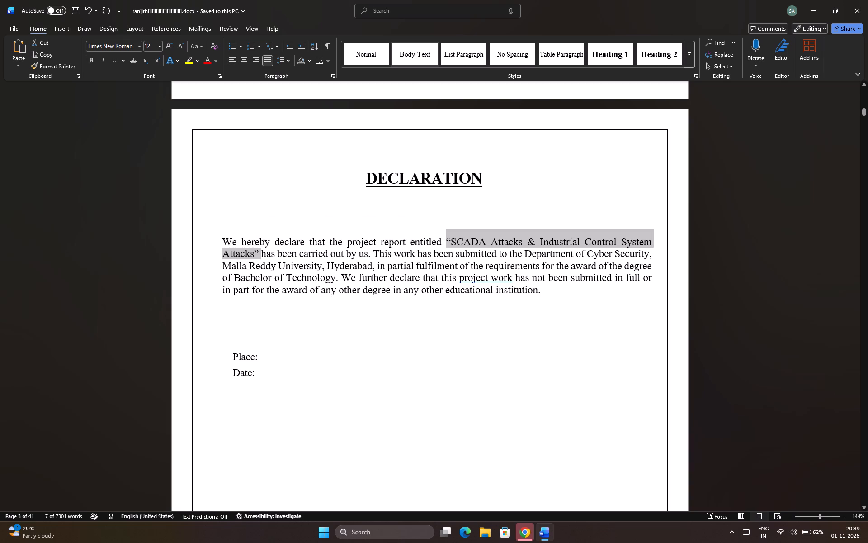
click(92, 61)
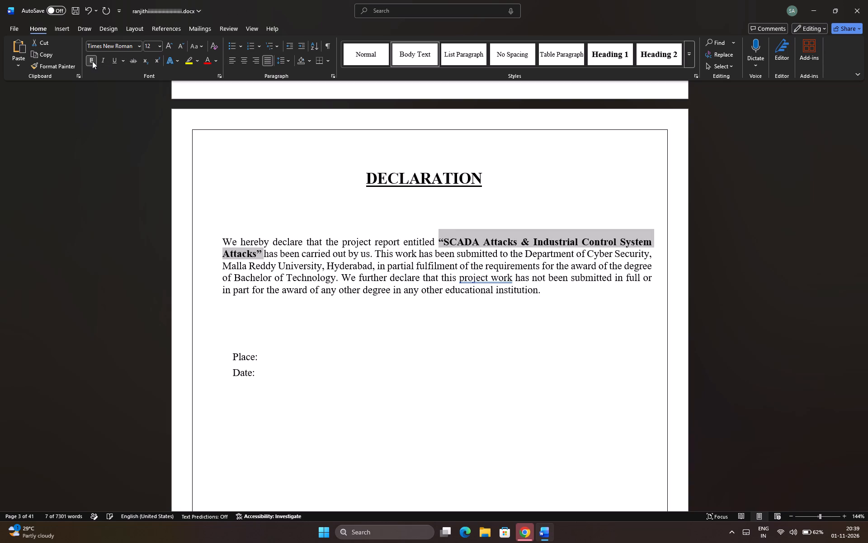
click(352, 189)
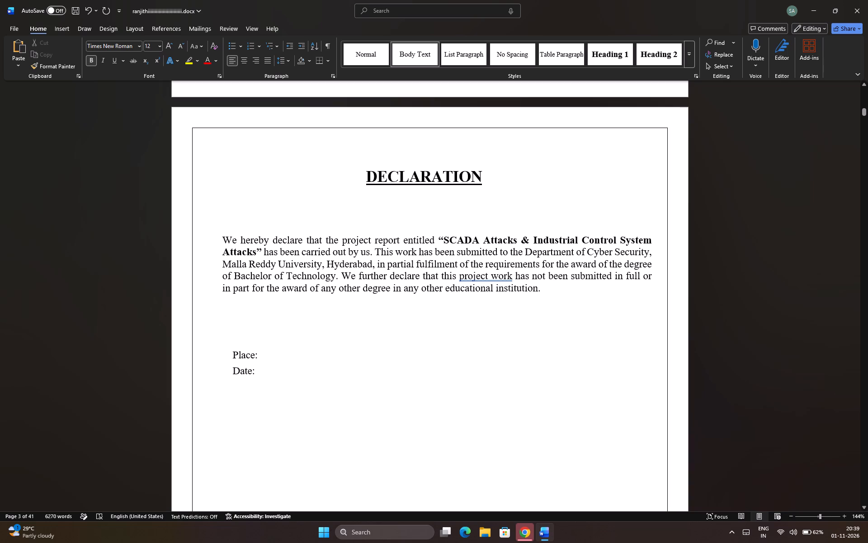
Switch to Chrome and examine the DECLARATION page in the report's PDF and in the reference Final_Doc_Updated (16) (1).pdf.
key(alt+Tab)
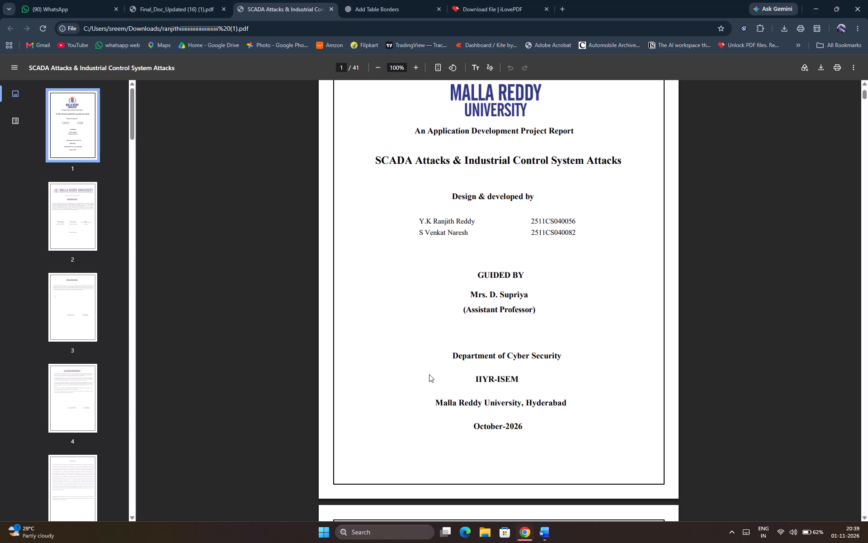
scroll(486, 345, down, 4)
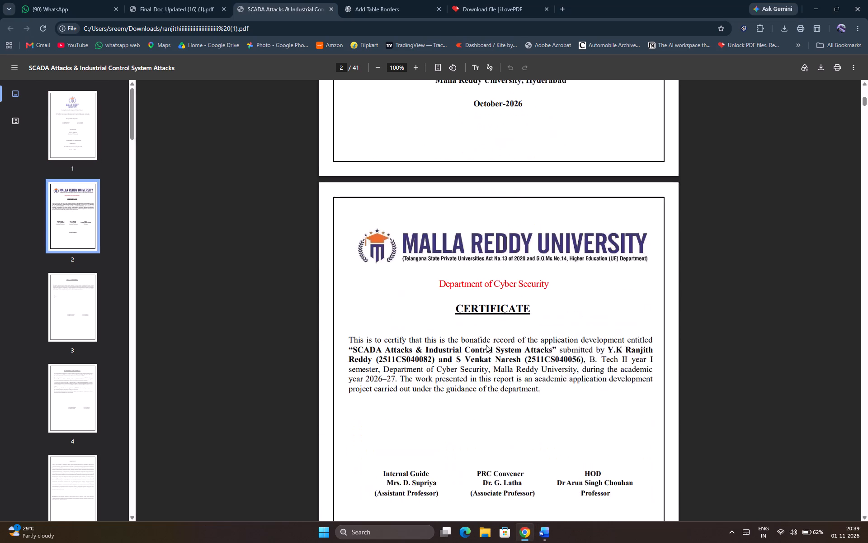
scroll(486, 345, down, 8)
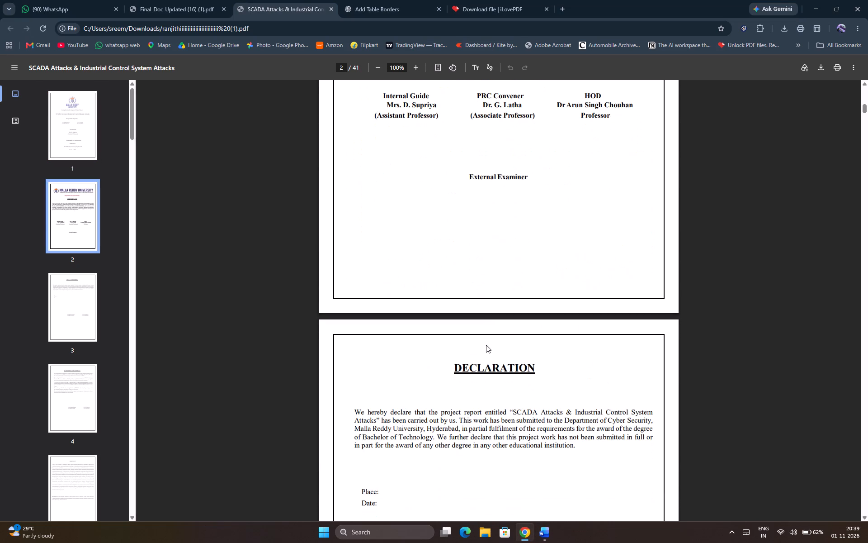
scroll(486, 345, down, 2)
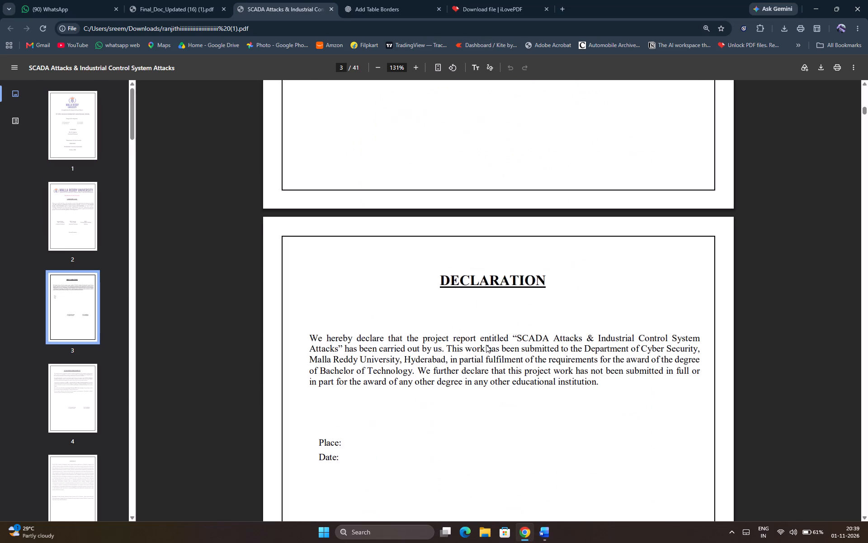
key(alt+Tab)
key(alt+Tab)
key(ctrl+2)
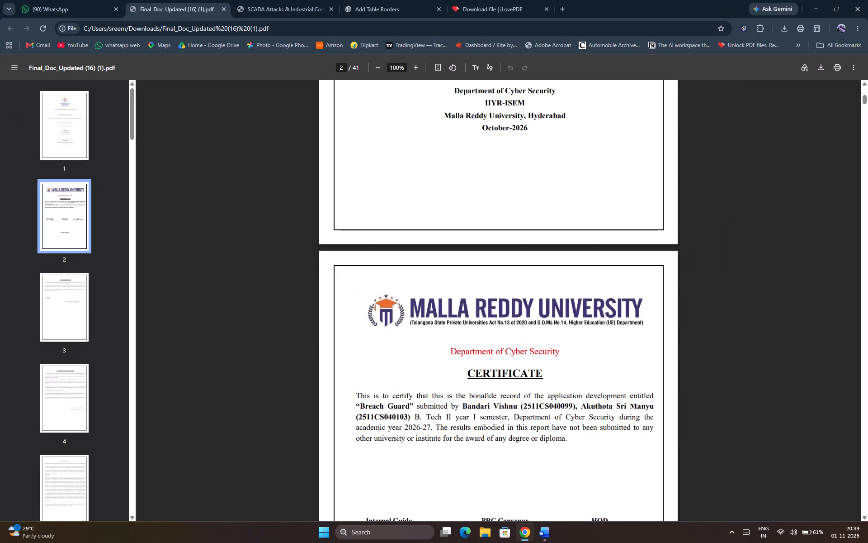
scroll(486, 345, down, 9)
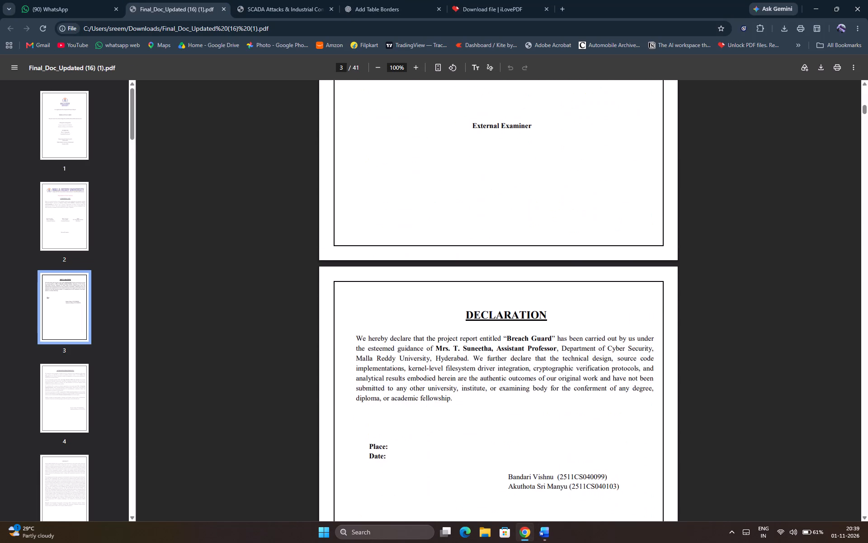
scroll(486, 345, down, 1)
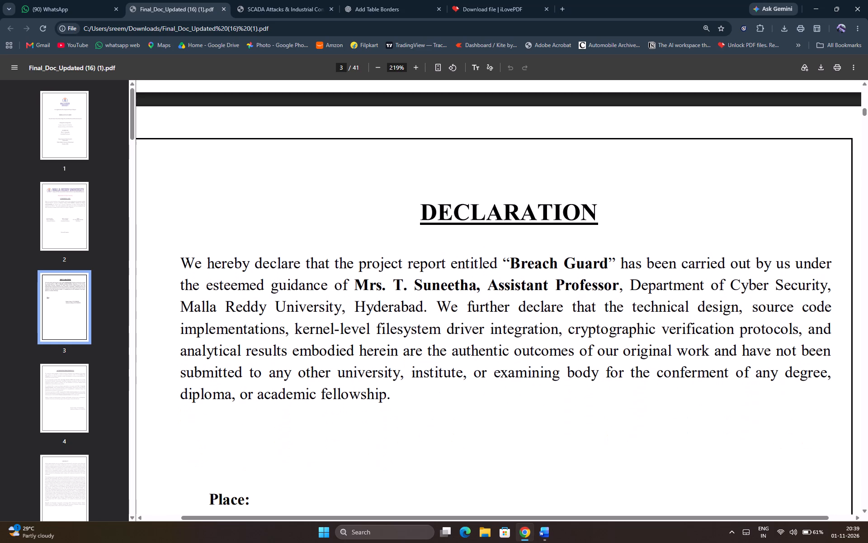
scroll(486, 345, down, 2)
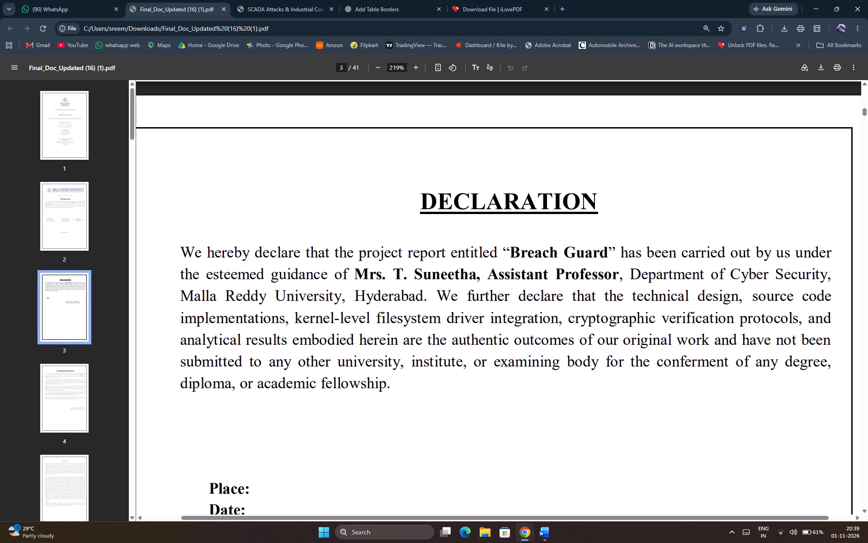
Compare the DECLARATION wording in the Word report with the Breach Guard declaration in the reference PDF in Chrome.
key(alt+Tab)
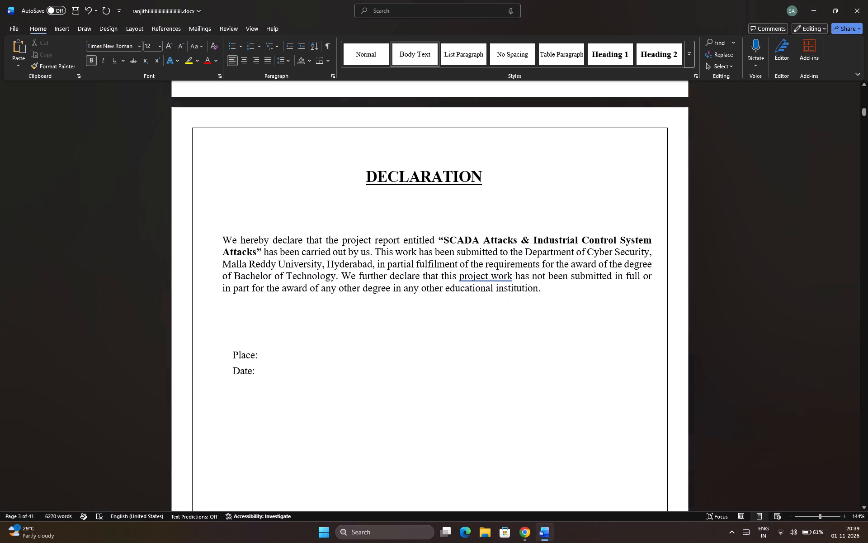
scroll(450, 300, down, 1)
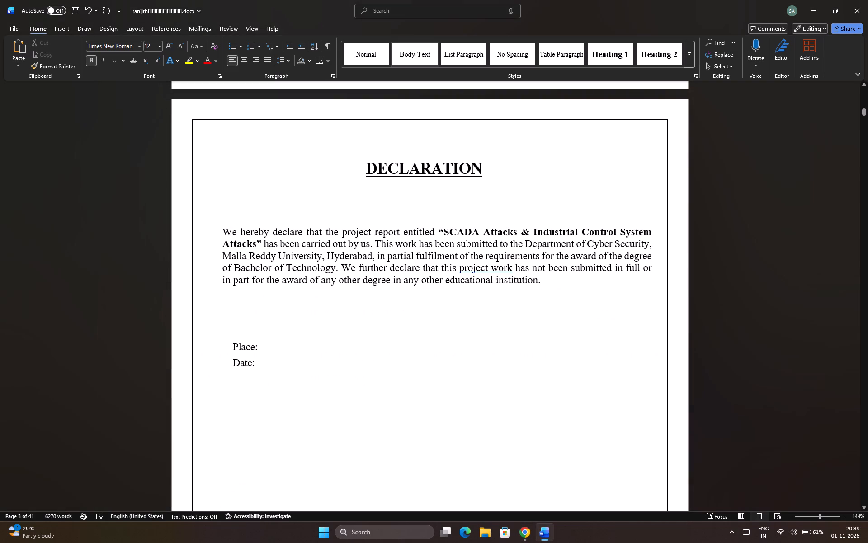
scroll(417, 247, down, 1)
key(alt+Tab)
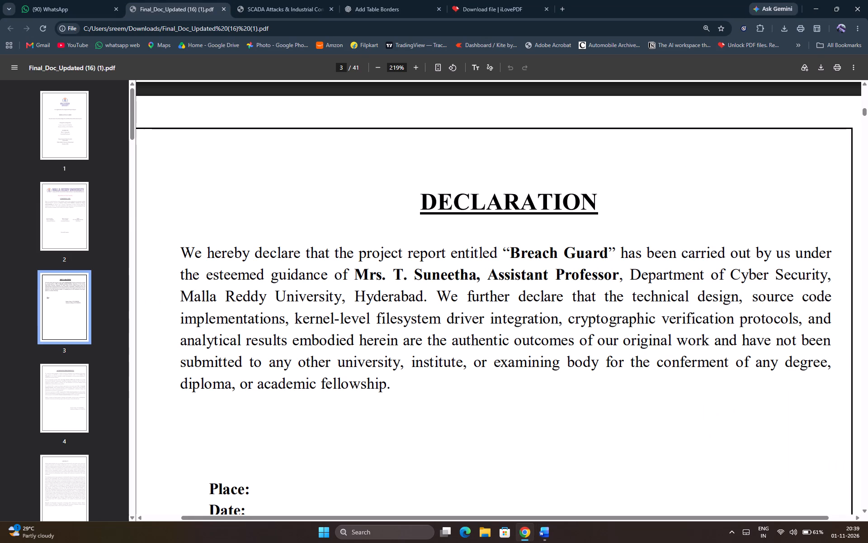
key(alt+Tab)
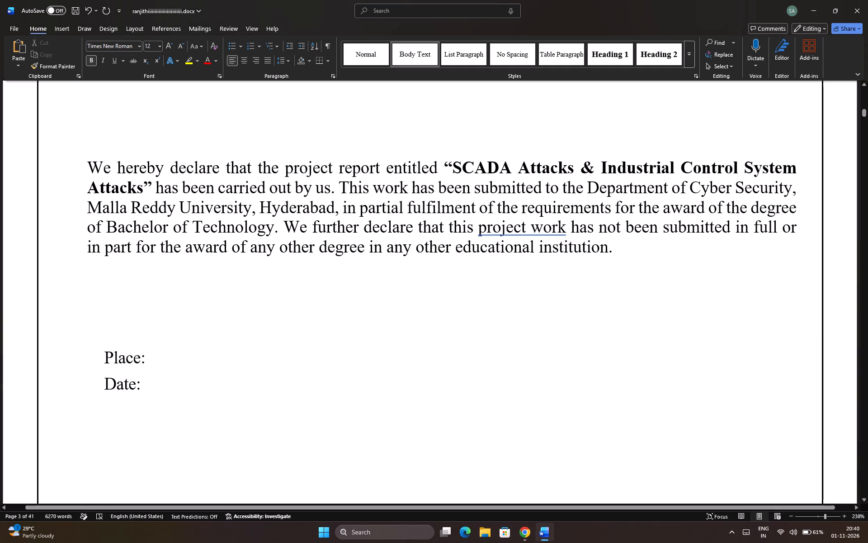
scroll(552, 357, up, 1)
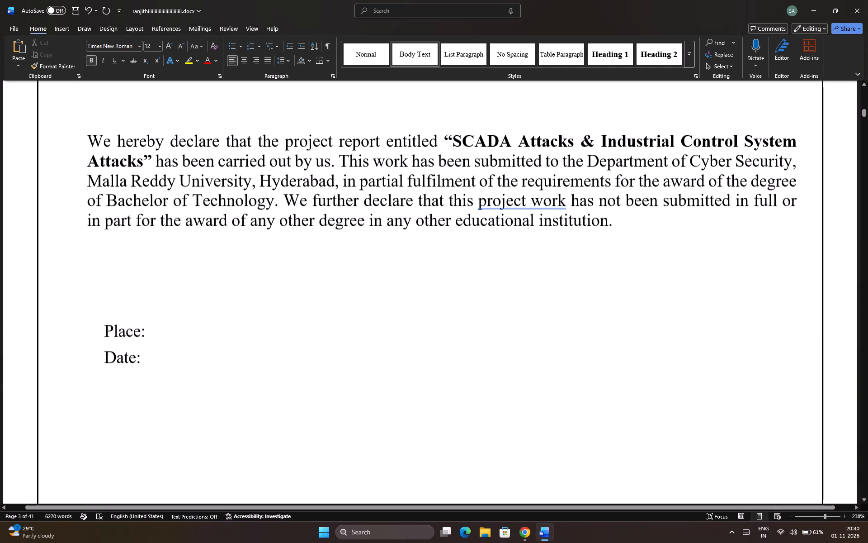
scroll(552, 357, up, 2)
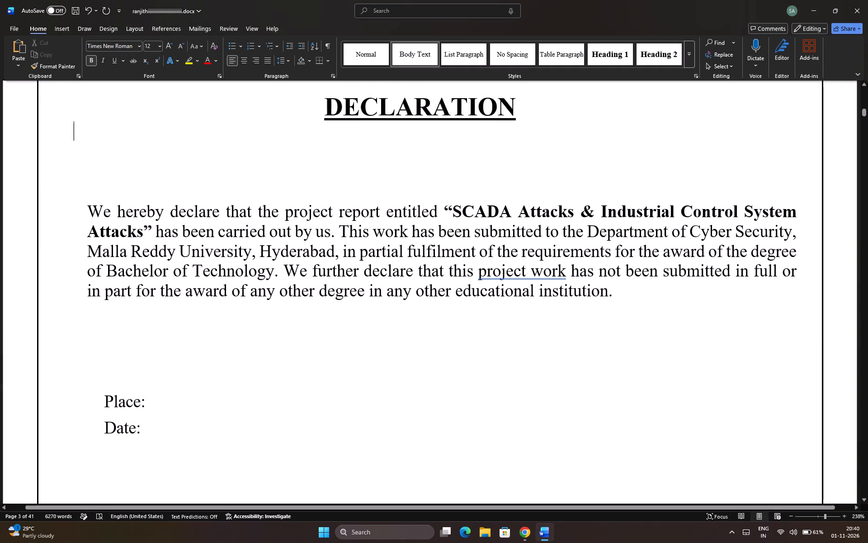
key(alt+Tab)
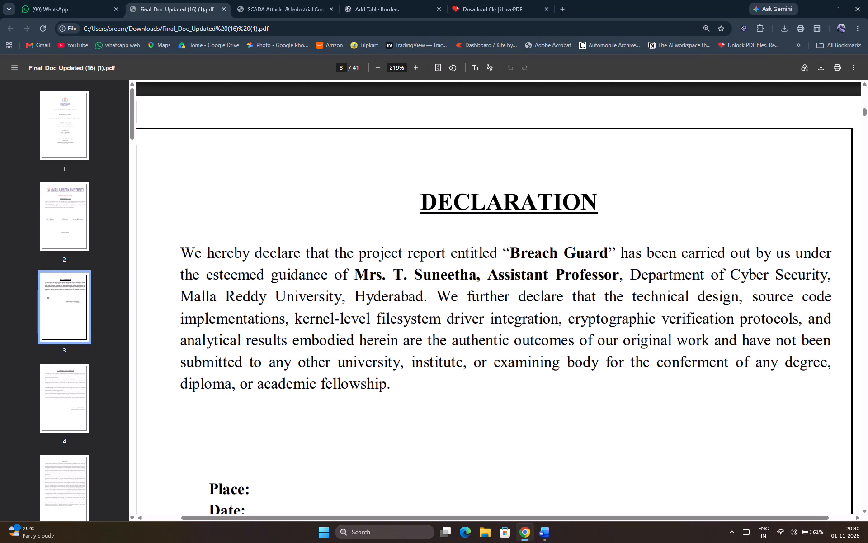
key(alt+Tab)
key(alt+Tab)
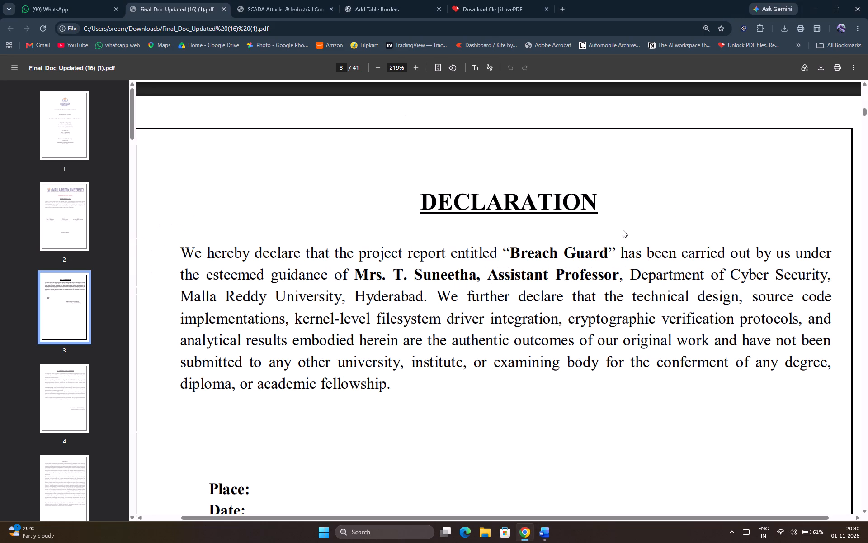
key(alt+Tab)
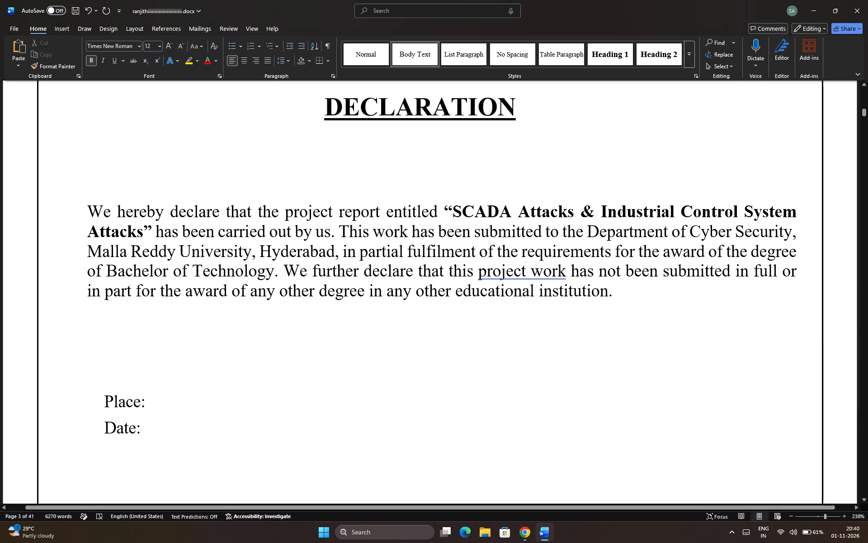
Examine the guidance wording naming the Assistant Professor in the reference PDF's Breach Guard declaration in Chrome against the Word report's DECLARATION paragraph.
key(alt+Tab)
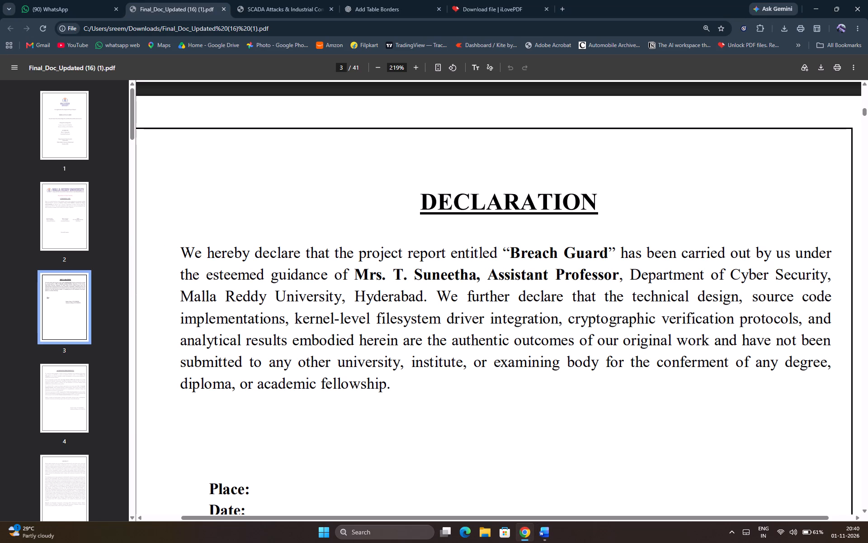
drag(174, 274, 481, 271)
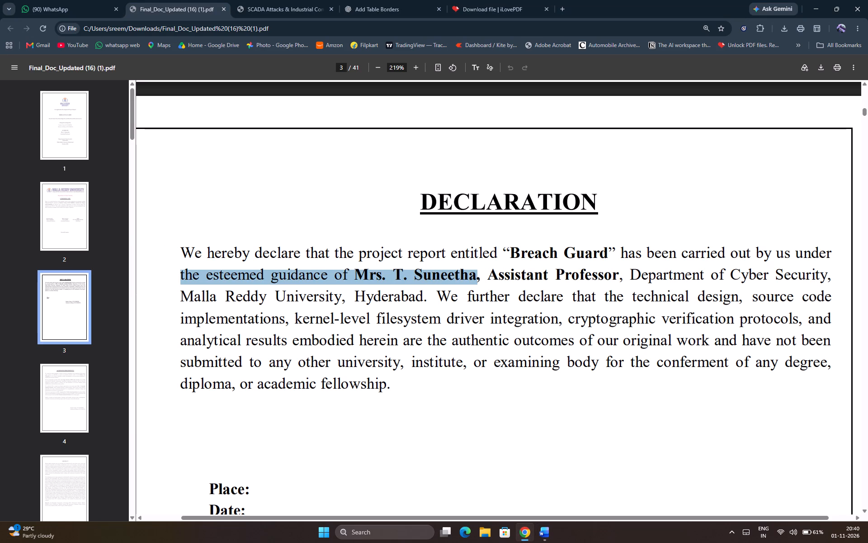
drag(481, 271, 602, 271)
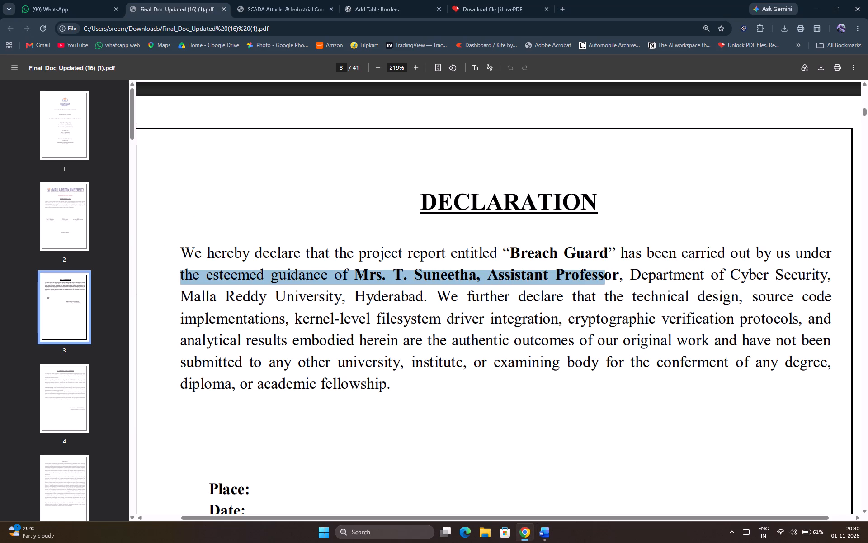
drag(602, 271, 618, 271)
drag(618, 271, 621, 268)
click(625, 191)
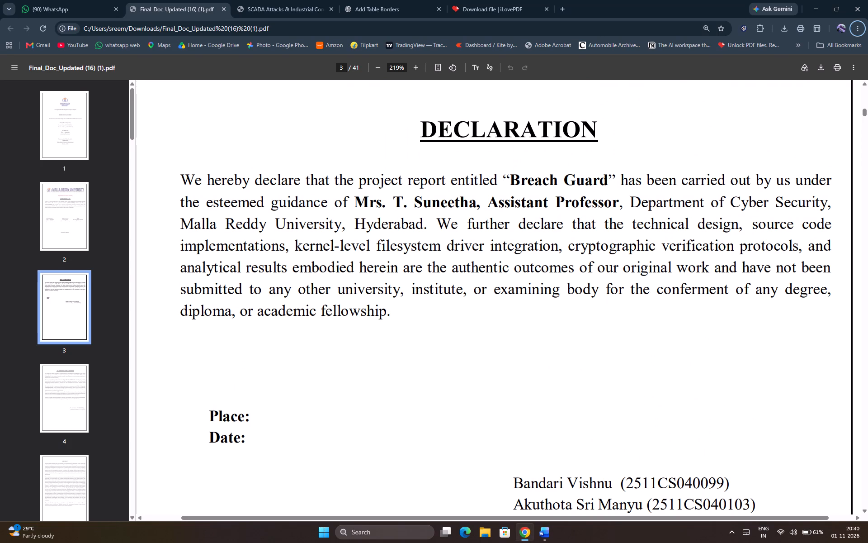
key(alt+Tab)
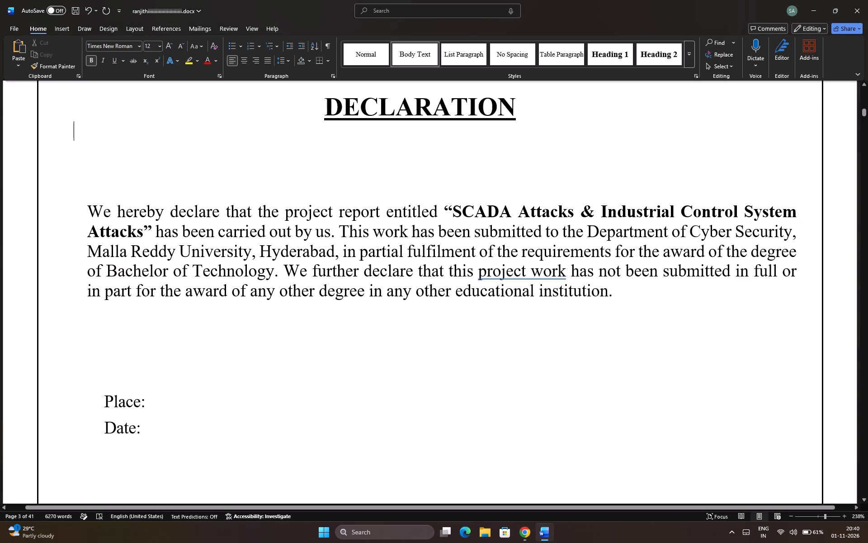
key(alt+Tab)
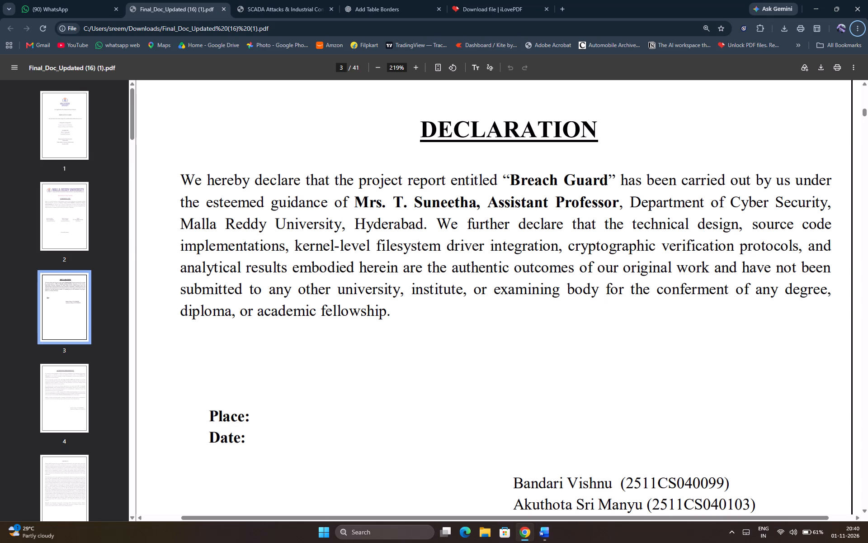
key(alt+Tab)
key(alt+Tab)
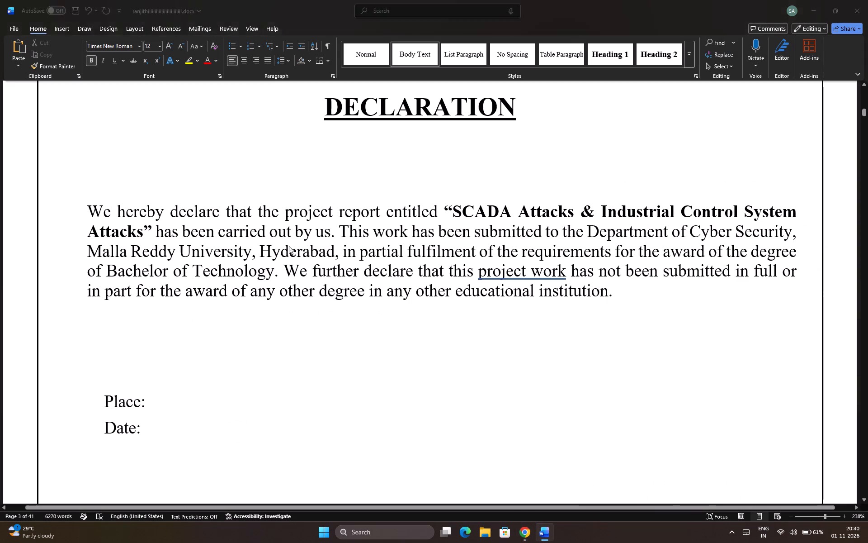
drag(176, 203, 300, 201)
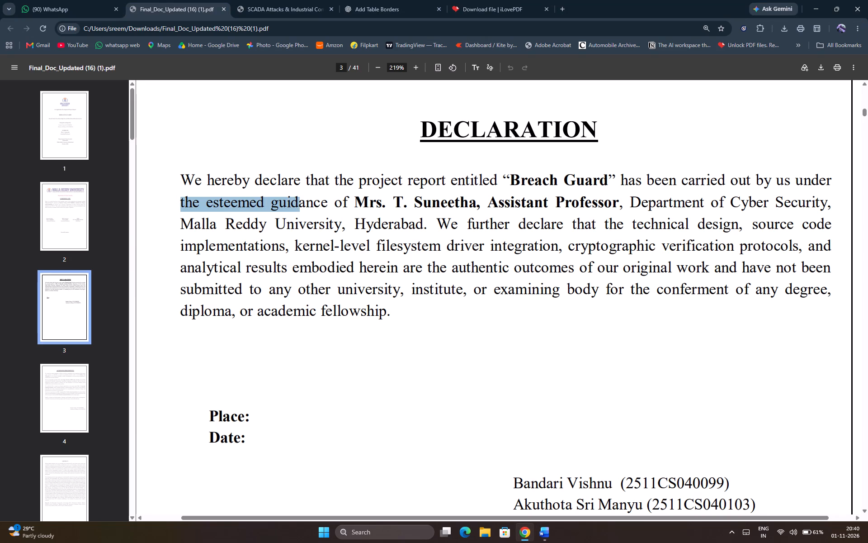
drag(300, 201, 350, 199)
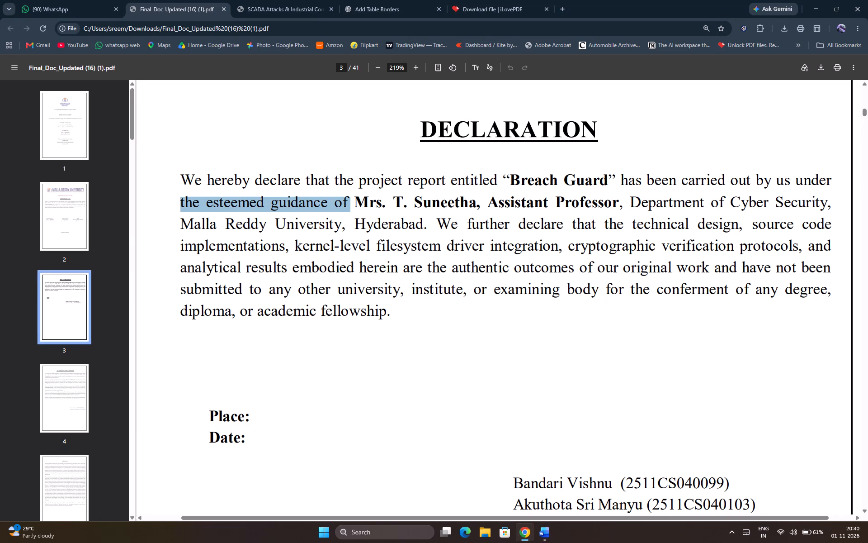
drag(350, 199, 465, 200)
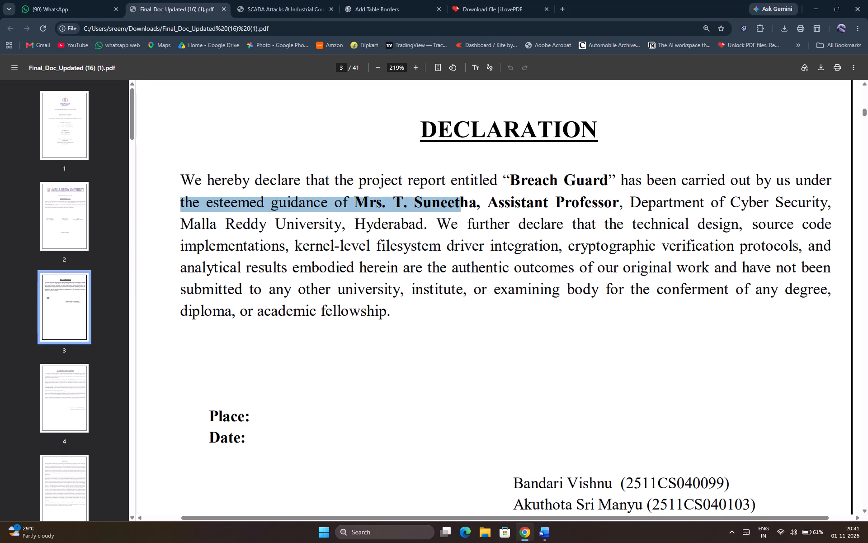
drag(465, 200, 582, 200)
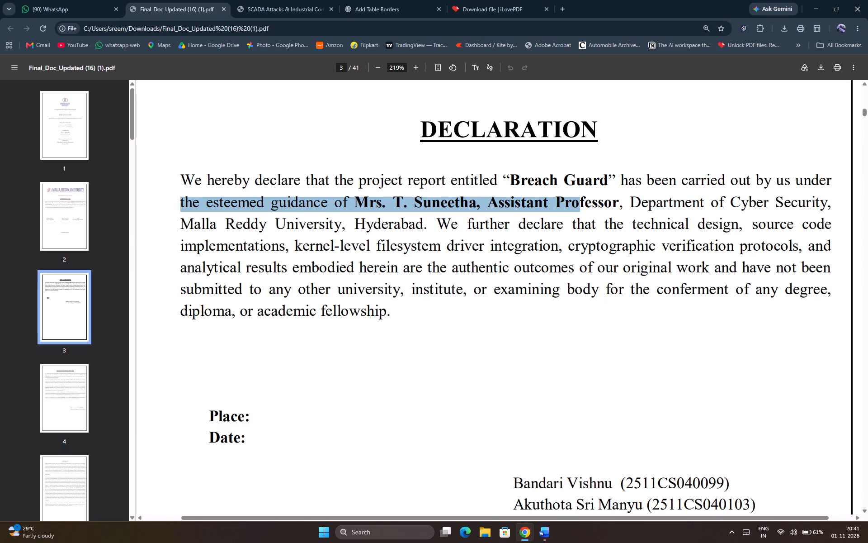
click(422, 140)
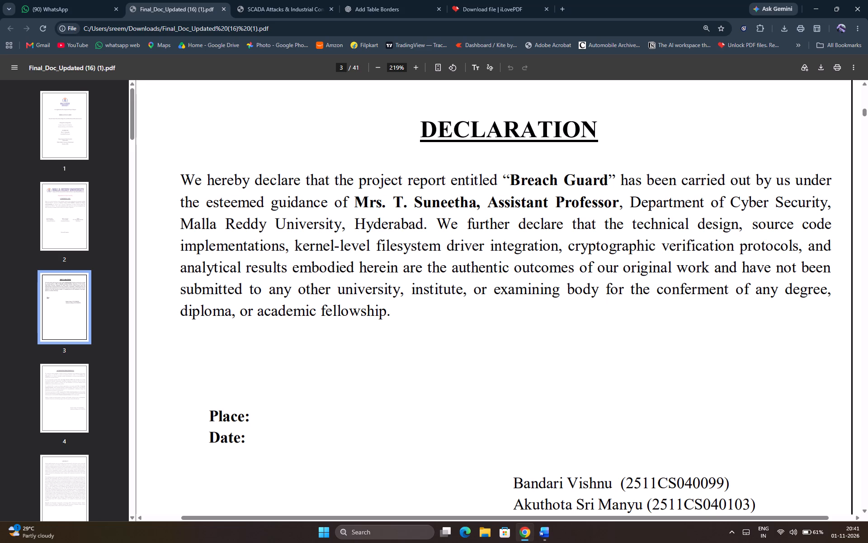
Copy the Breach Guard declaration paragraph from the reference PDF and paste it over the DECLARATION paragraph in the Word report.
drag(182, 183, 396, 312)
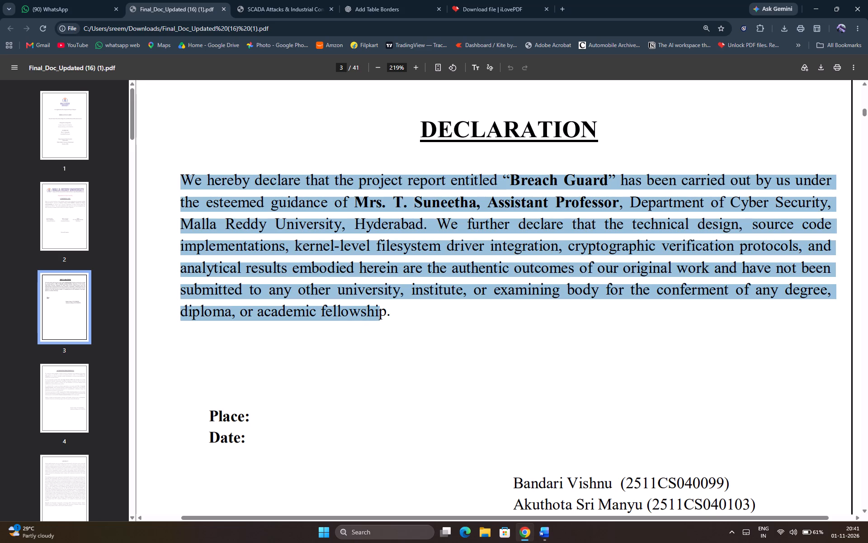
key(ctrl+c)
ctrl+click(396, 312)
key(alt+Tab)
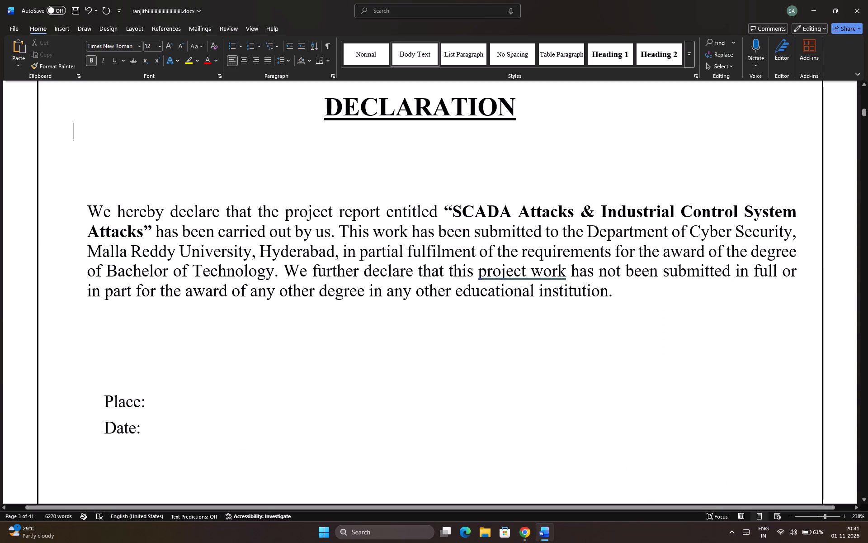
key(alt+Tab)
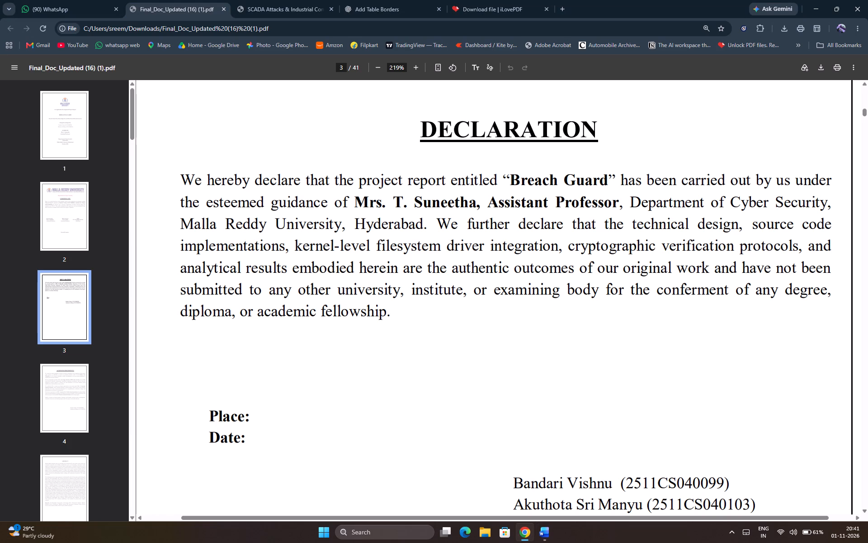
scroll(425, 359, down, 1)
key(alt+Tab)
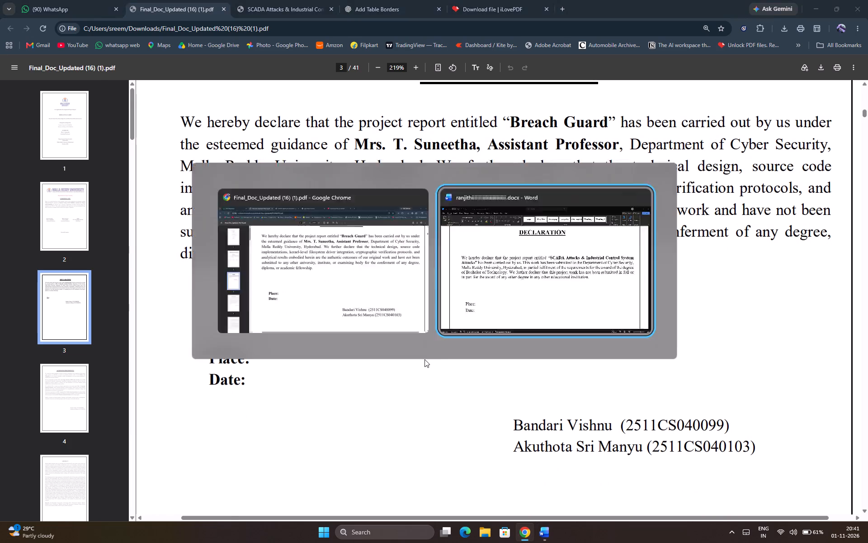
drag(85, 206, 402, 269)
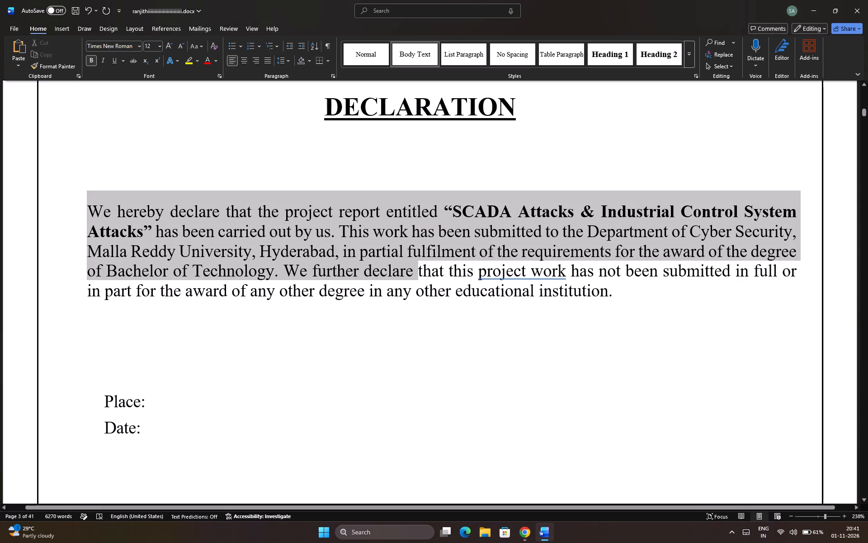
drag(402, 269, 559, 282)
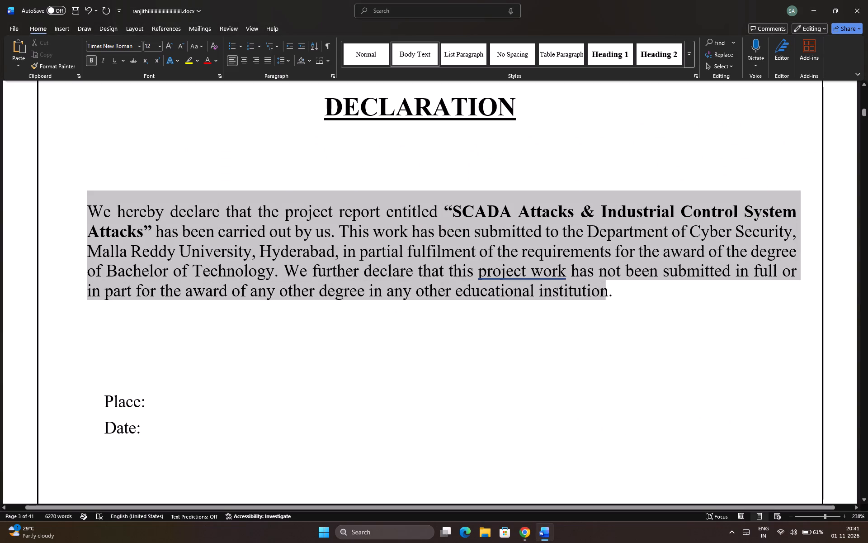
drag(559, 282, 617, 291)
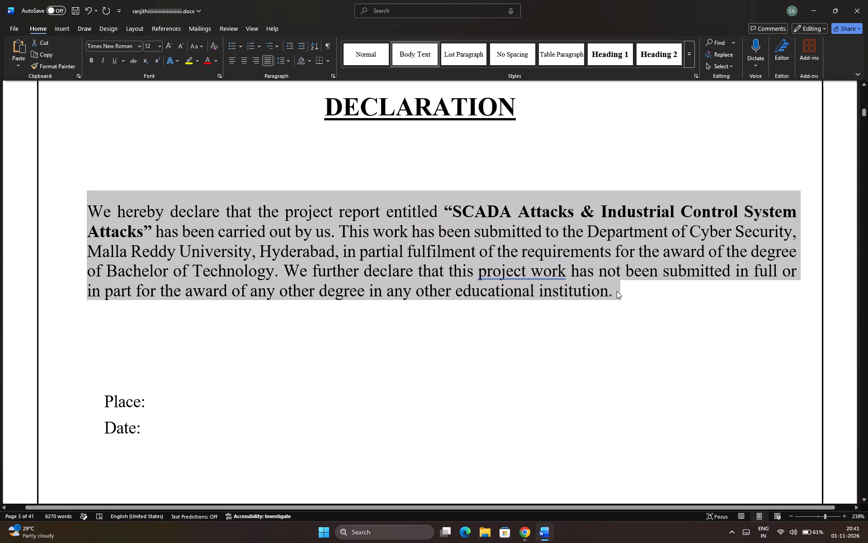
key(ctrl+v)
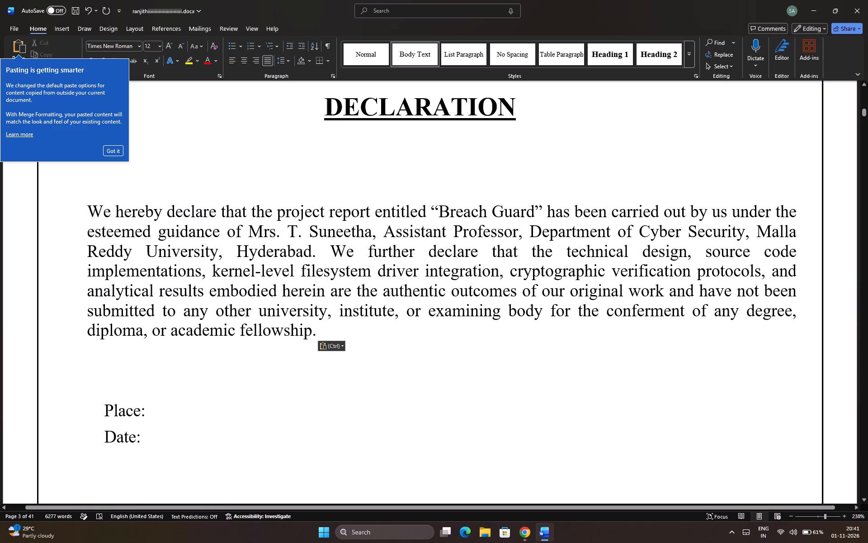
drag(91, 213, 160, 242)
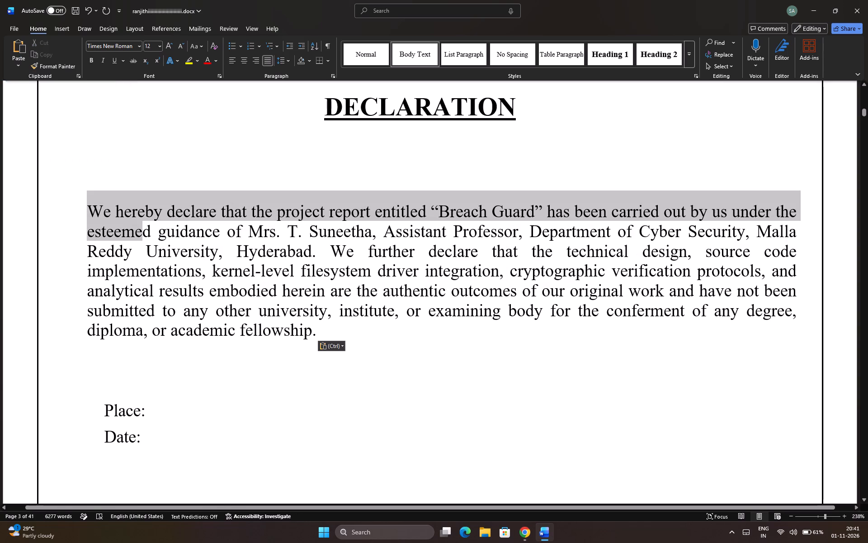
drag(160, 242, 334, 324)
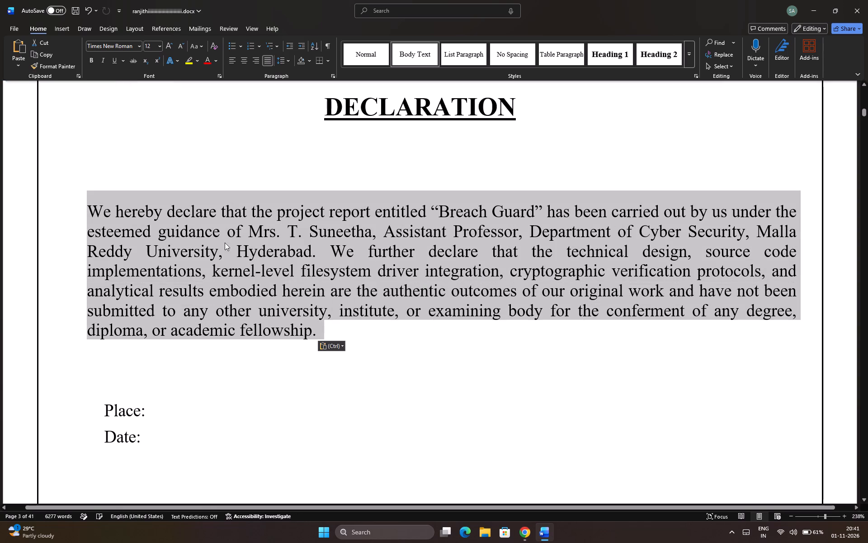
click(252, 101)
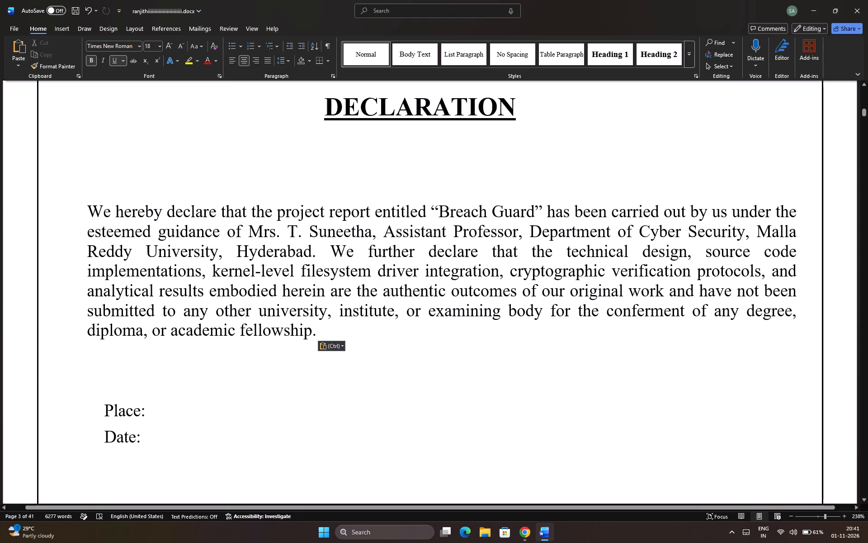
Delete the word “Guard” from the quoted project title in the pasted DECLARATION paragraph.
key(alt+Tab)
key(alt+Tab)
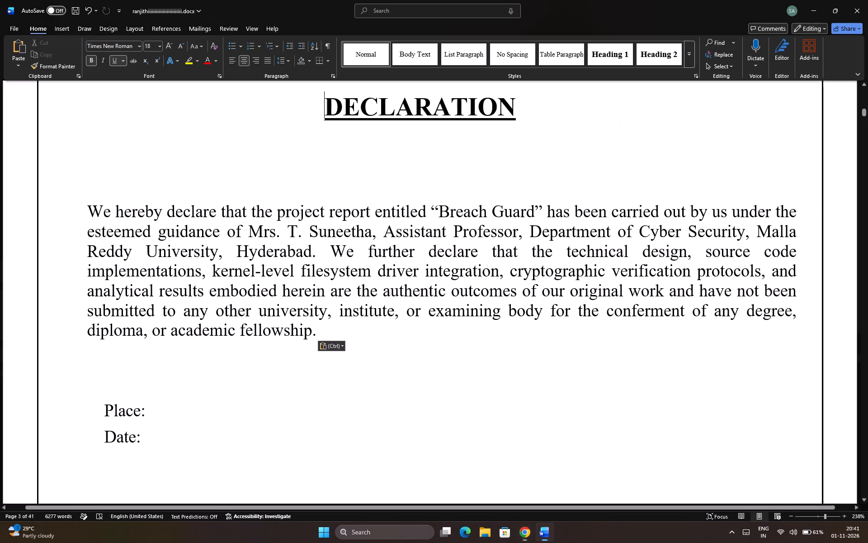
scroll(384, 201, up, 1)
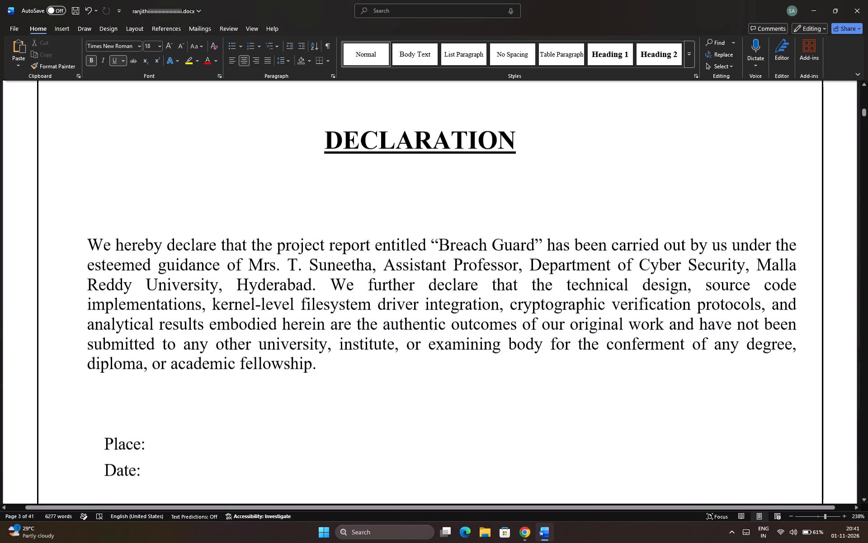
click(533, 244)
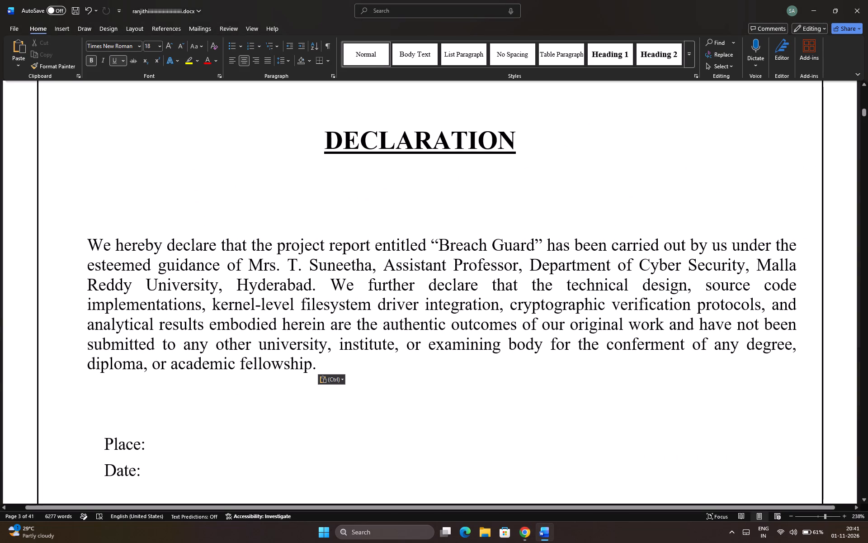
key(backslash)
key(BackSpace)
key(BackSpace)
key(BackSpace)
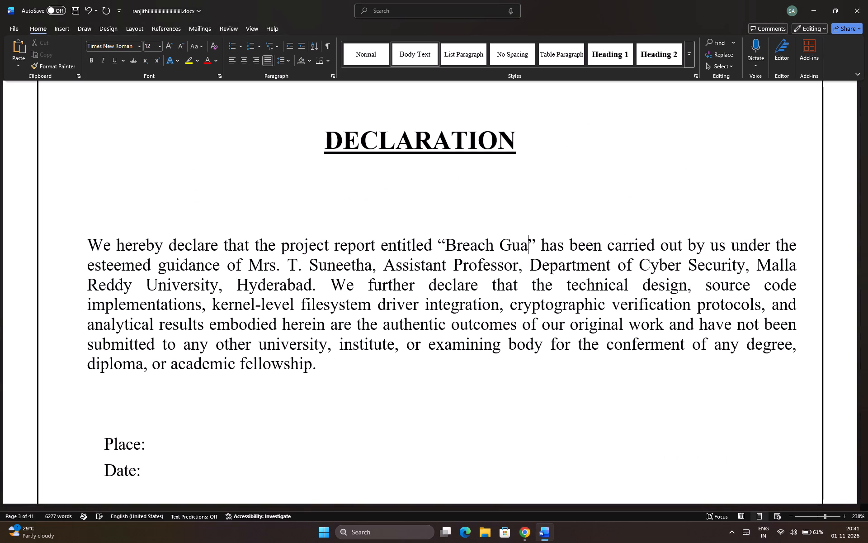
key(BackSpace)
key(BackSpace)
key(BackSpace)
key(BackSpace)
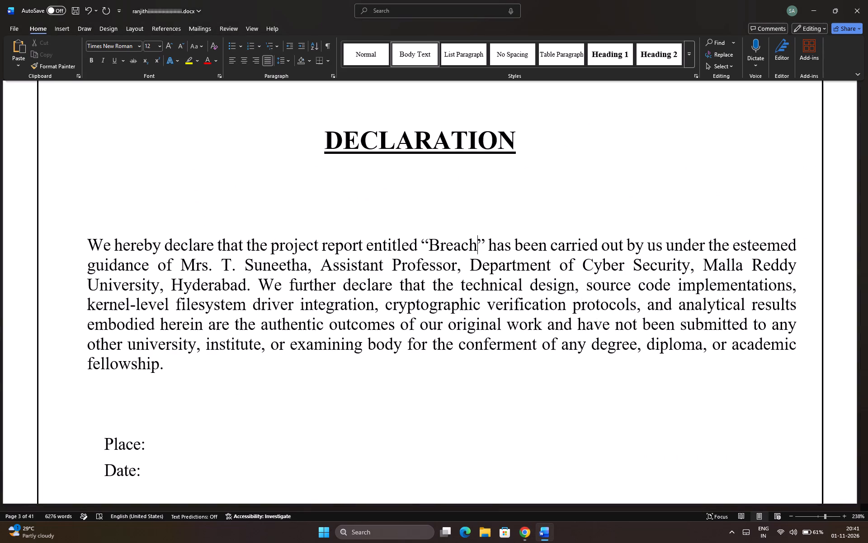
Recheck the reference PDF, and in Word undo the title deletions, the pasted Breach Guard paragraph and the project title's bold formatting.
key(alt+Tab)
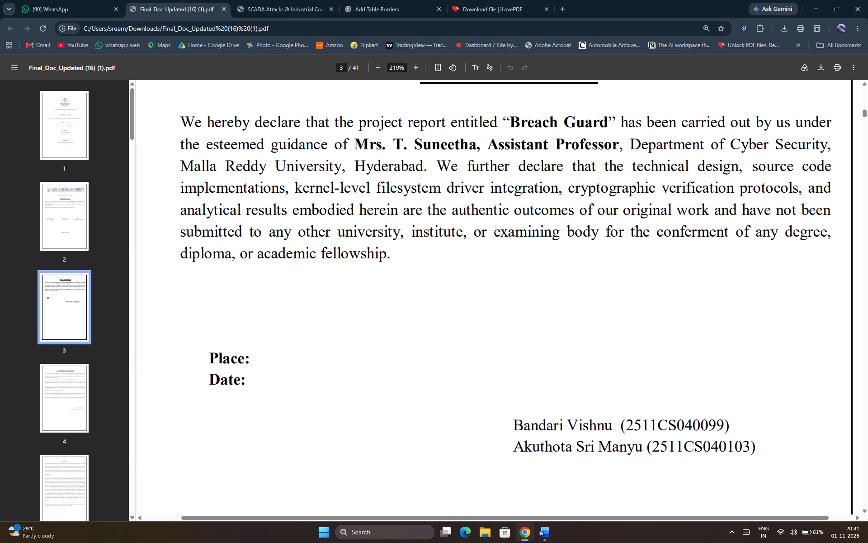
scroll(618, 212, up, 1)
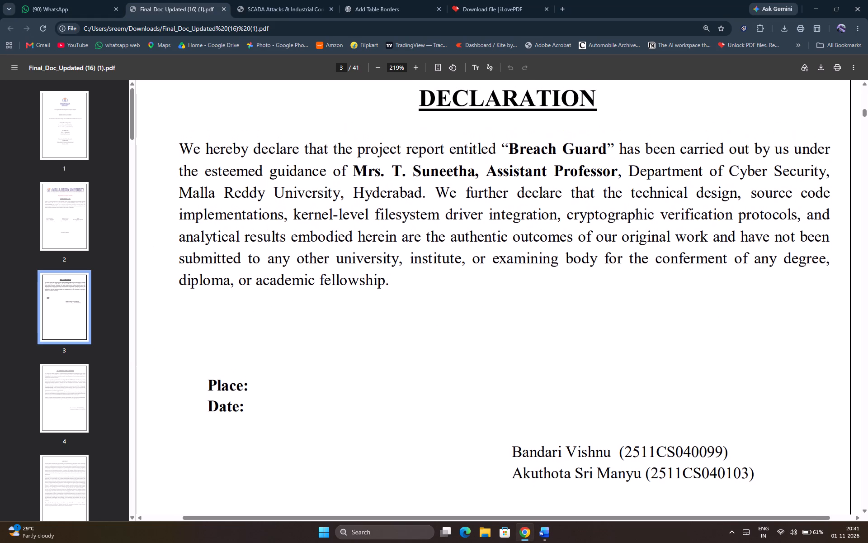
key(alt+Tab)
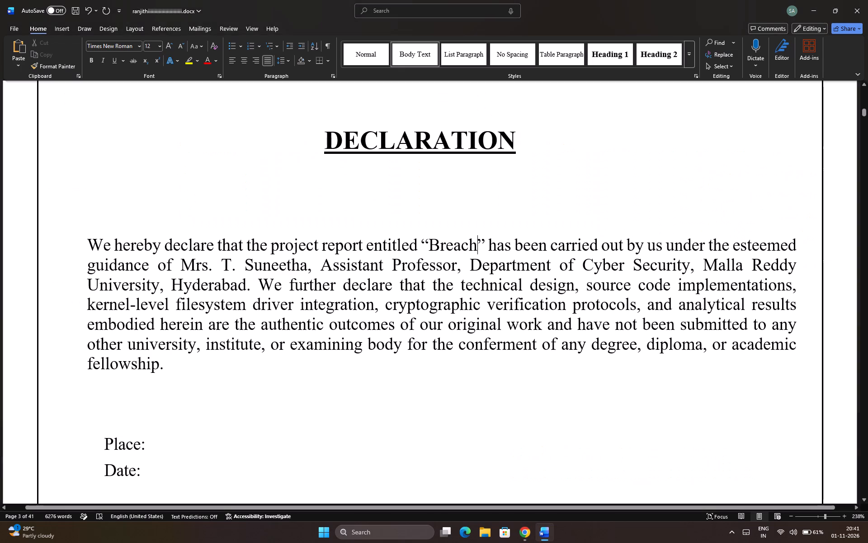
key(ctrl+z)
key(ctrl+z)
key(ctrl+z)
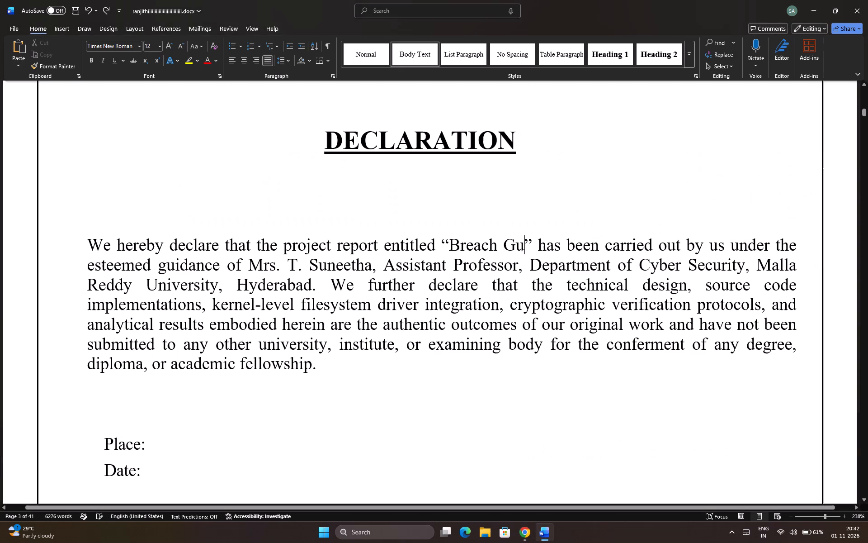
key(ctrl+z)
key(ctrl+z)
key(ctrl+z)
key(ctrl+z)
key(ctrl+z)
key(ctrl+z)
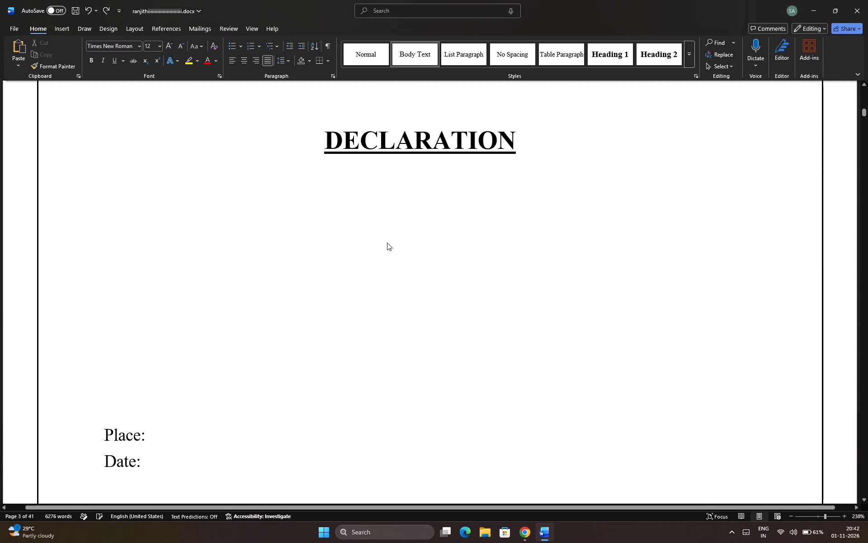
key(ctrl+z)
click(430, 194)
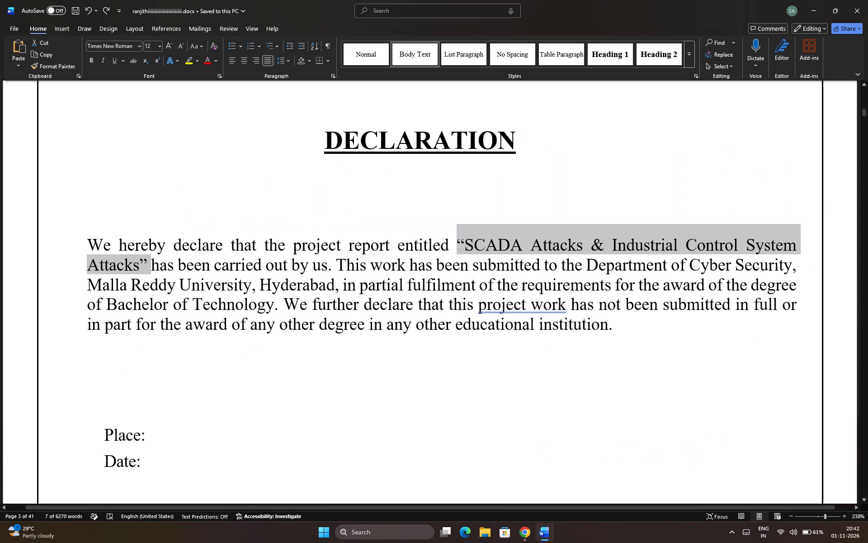
Make the quoted project title “SCADA Attacks & Industrial Control System Attacks” bold in the DECLARATION paragraph, including its quotation marks.
scroll(450, 352, down, 1)
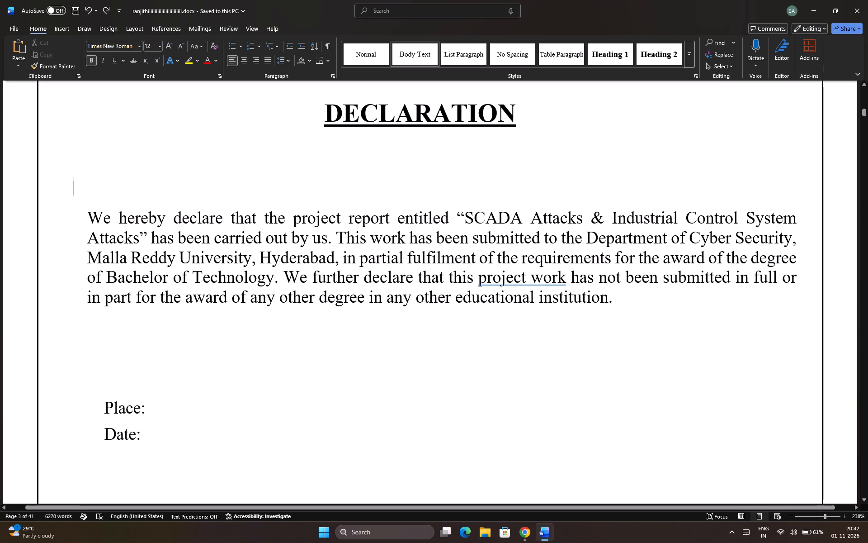
click(451, 219)
drag(455, 214, 465, 213)
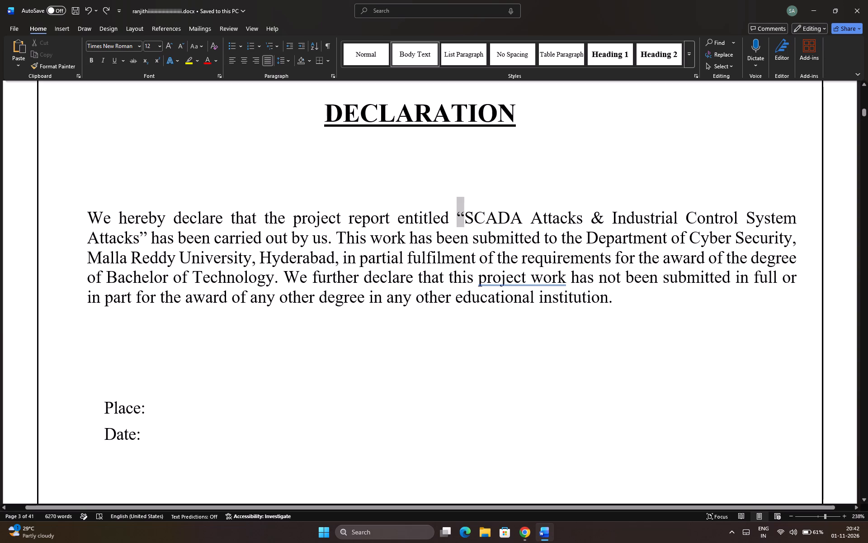
drag(465, 213, 279, 246)
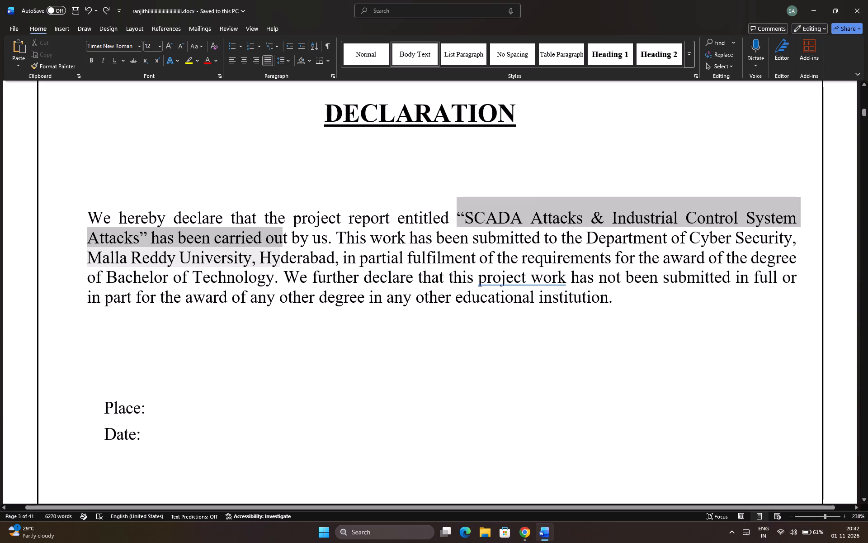
drag(279, 246, 153, 241)
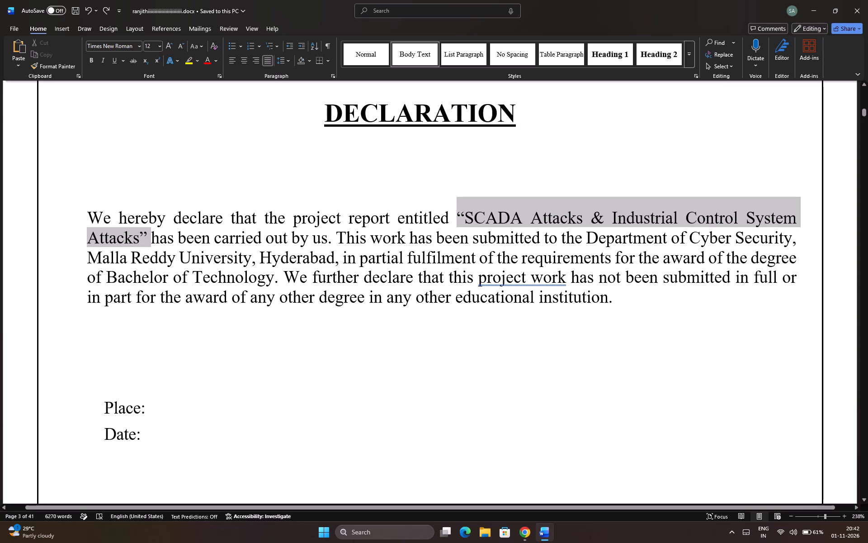
drag(153, 241, 145, 235)
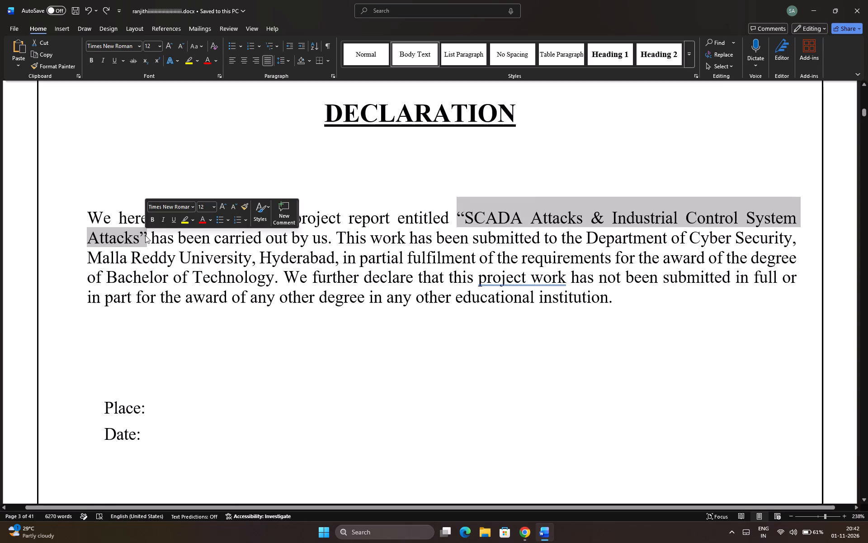
click(151, 221)
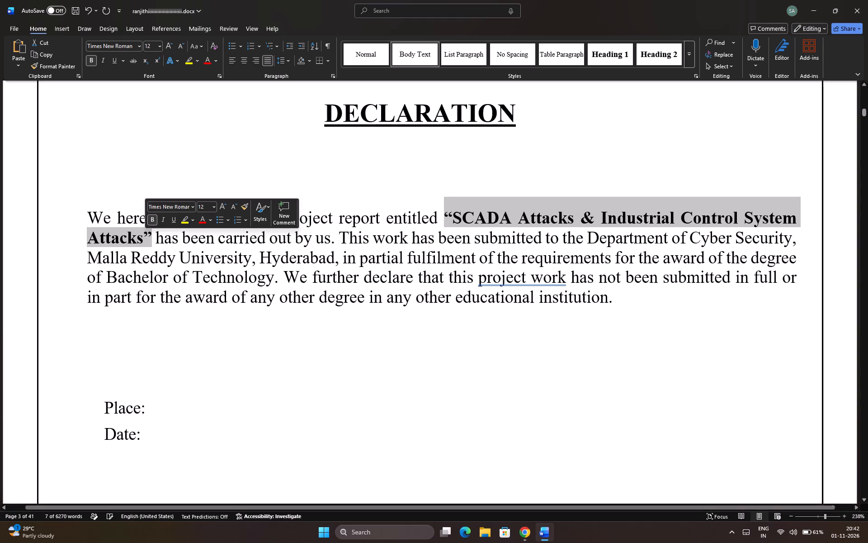
click(170, 172)
Copy the “under the esteemed guidance of” wording through “Assistant Professor,” from the reference PDF and paste it after “carried out by us” in the Word report's DECLARATION.
key(alt+Tab)
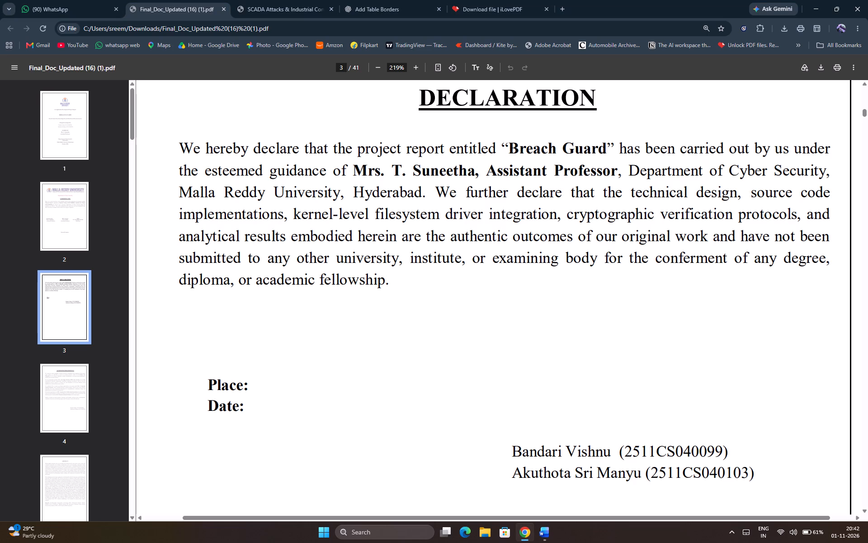
key(alt+Tab)
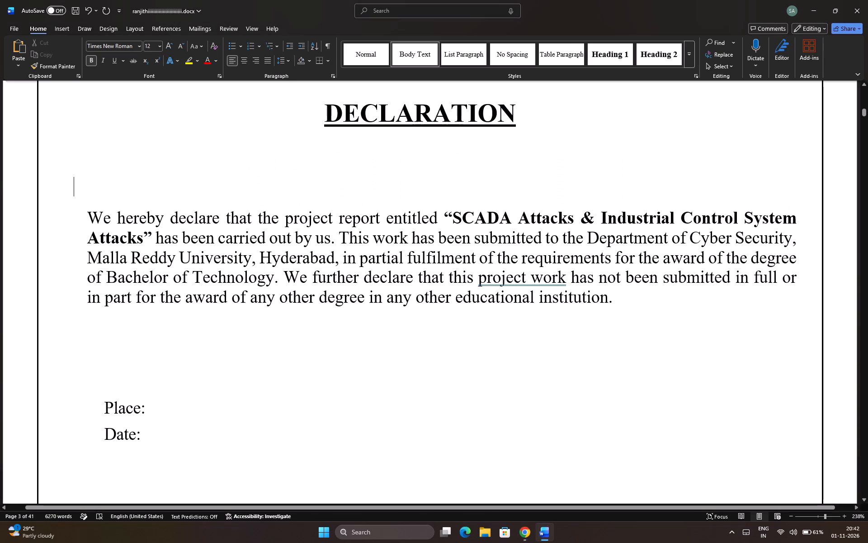
key(alt+Tab)
click(797, 145)
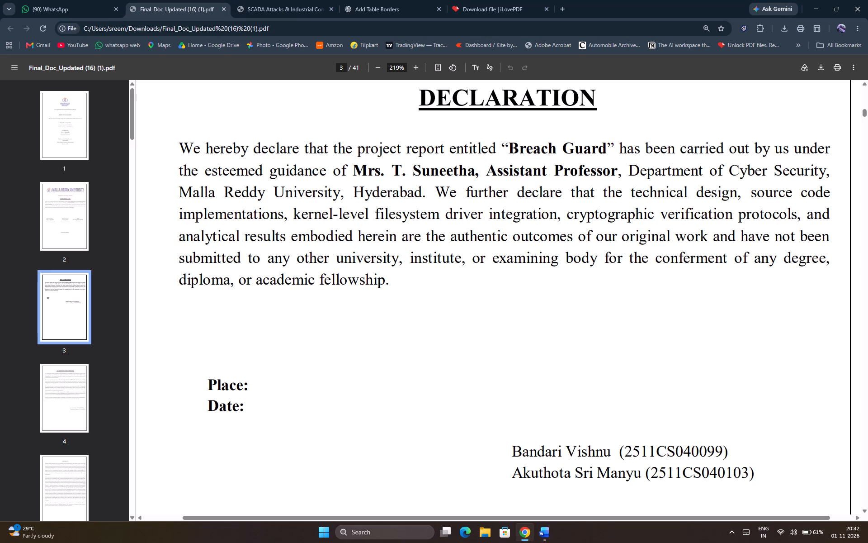
drag(794, 147, 623, 174)
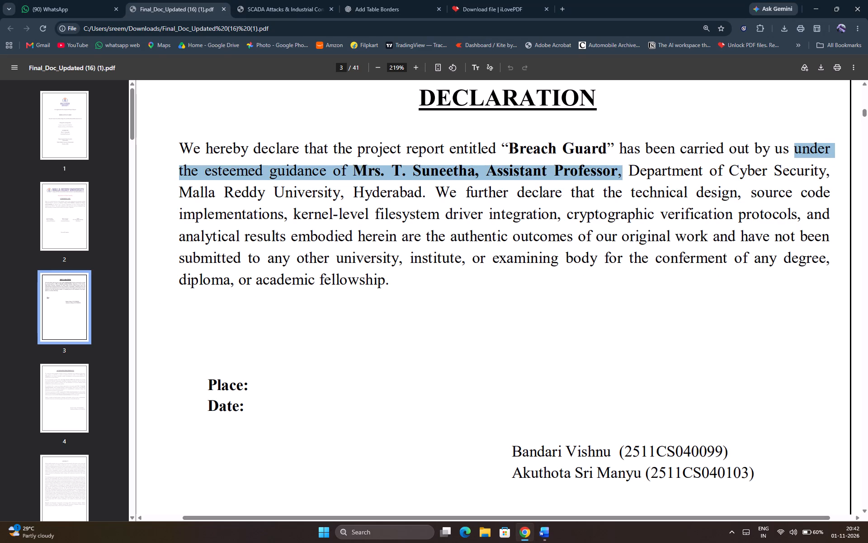
drag(623, 174, 706, 176)
key(alt+Tab)
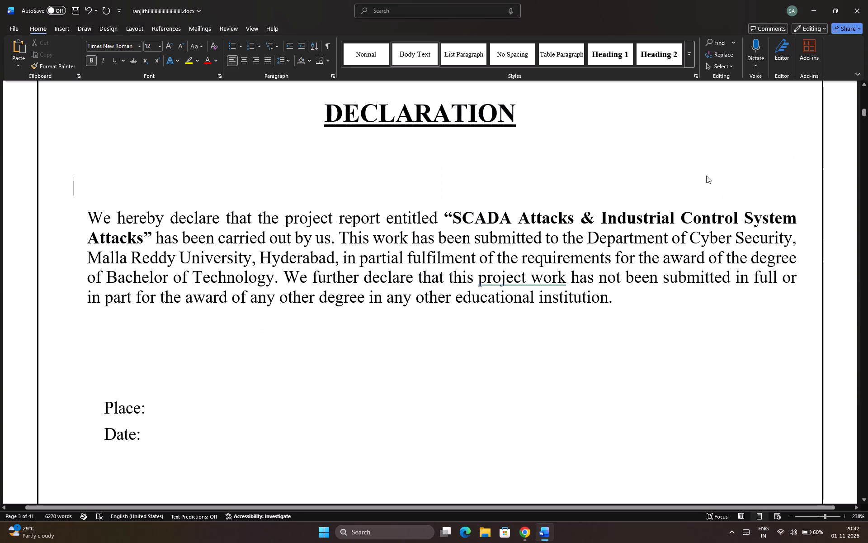
drag(706, 176, 611, 169)
key(alt+Tab)
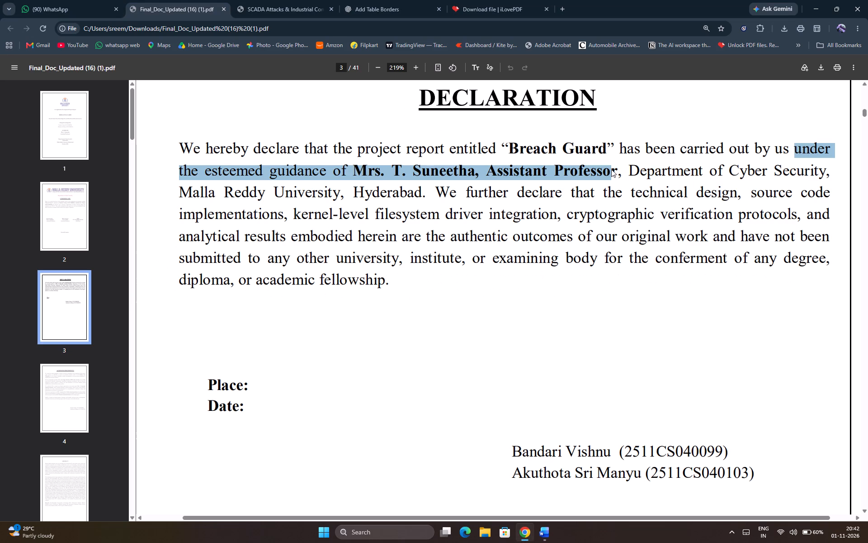
drag(611, 169, 620, 171)
key(ctrl+c)
key(alt+Tab)
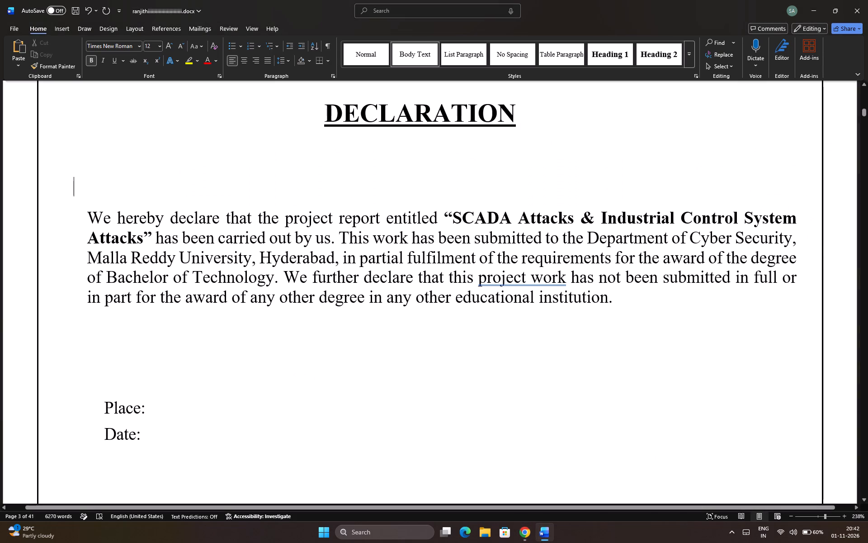
click(330, 243)
key(space)
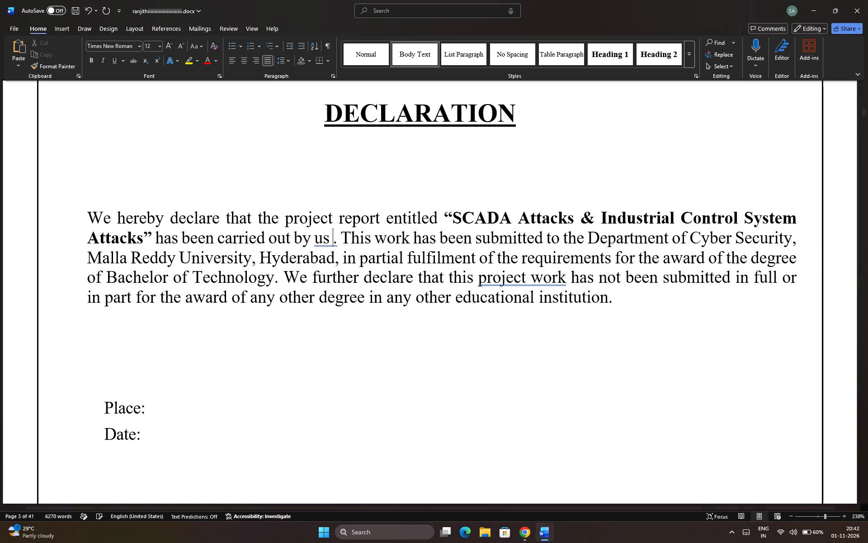
key(ctrl+v)
Recheck the reference PDF, and in Word delete the pasted guide's name and change the title before “Assistant Professor” to “Mr.”.
key(alt+Tab)
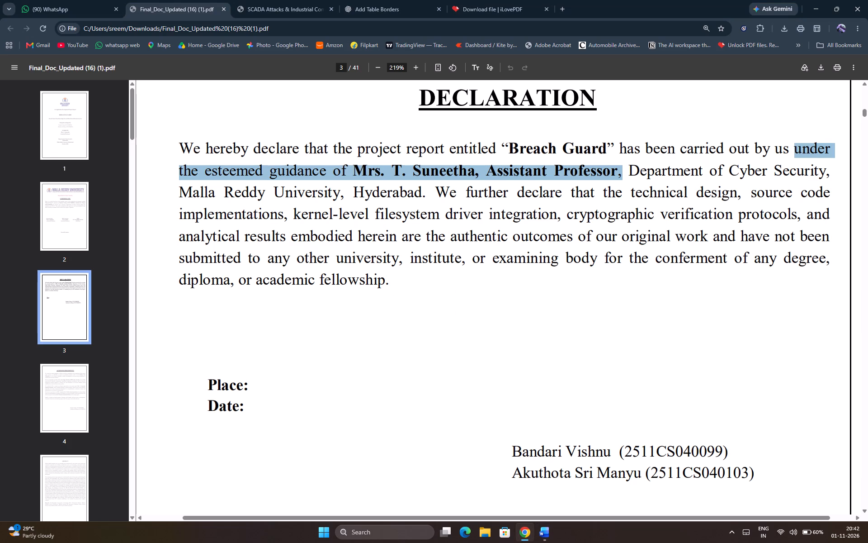
click(483, 178)
key(alt+Tab)
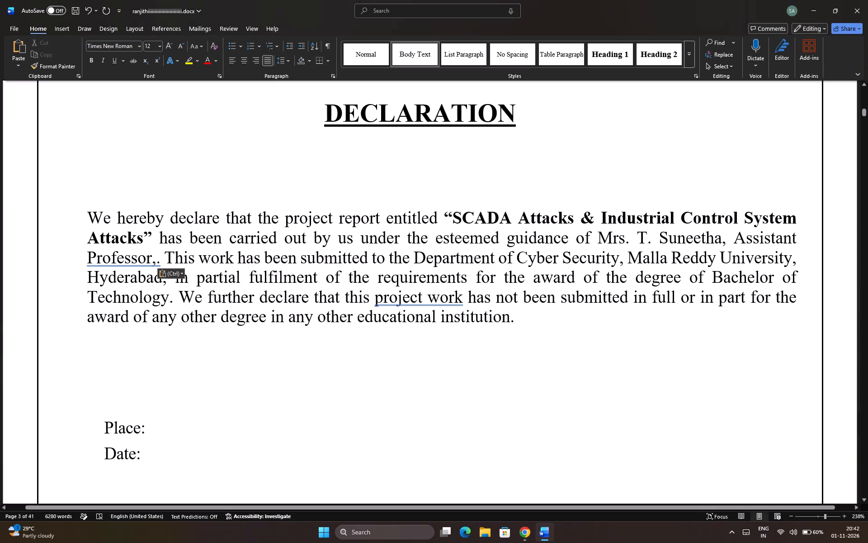
key(alt+Tab)
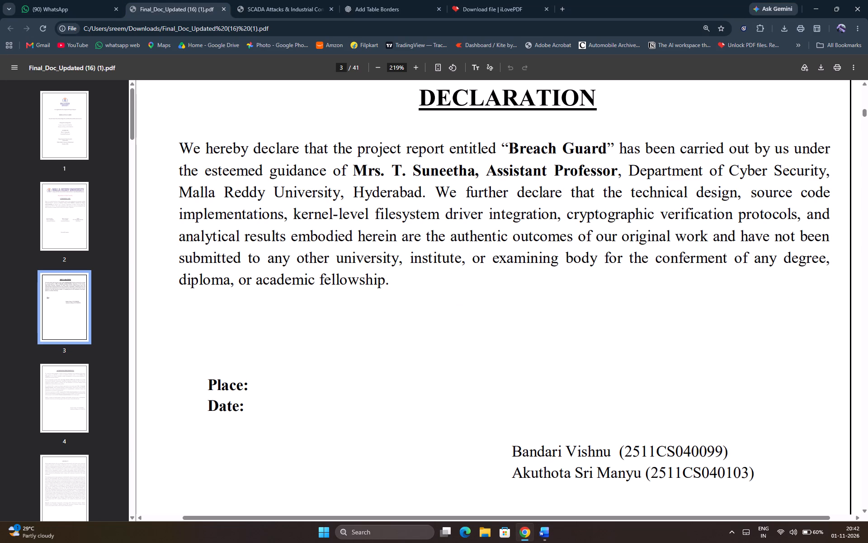
key(alt+Tab)
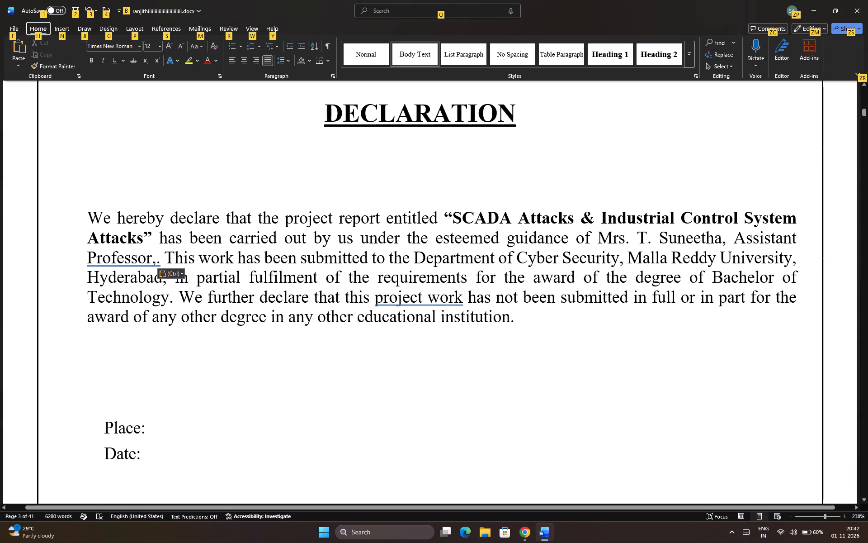
click(720, 234)
key(BackSpace)
key(BackSpace)
key(BackSpace)
key(BackSpace)
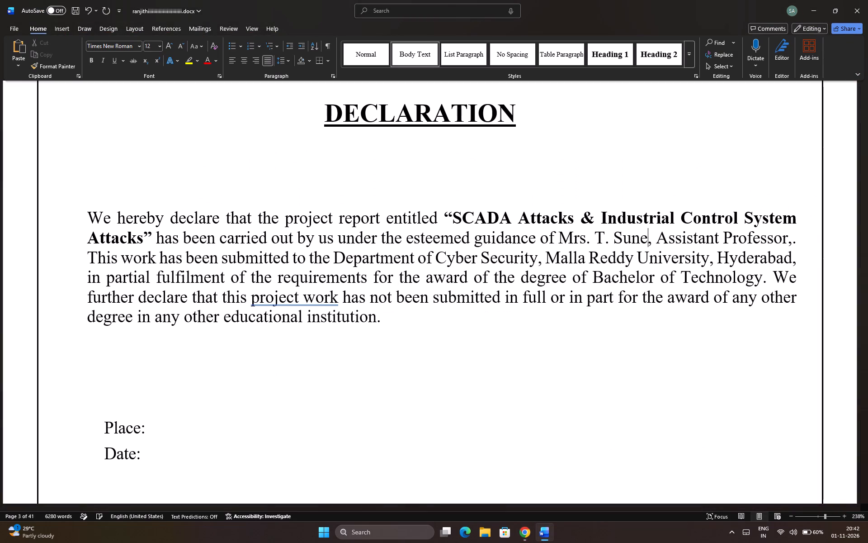
key(BackSpace)
key(BackSpace)
key(BackSpace)
key(BackSpace)
key(BackSpace)
key(BackSpace)
key(BackSpace)
key(BackSpace)
key(BackSpace)
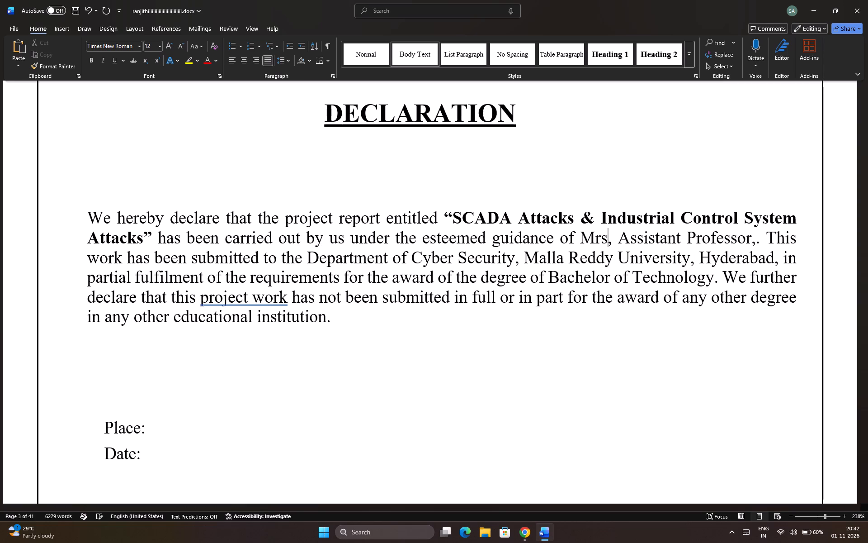
key(BackSpace)
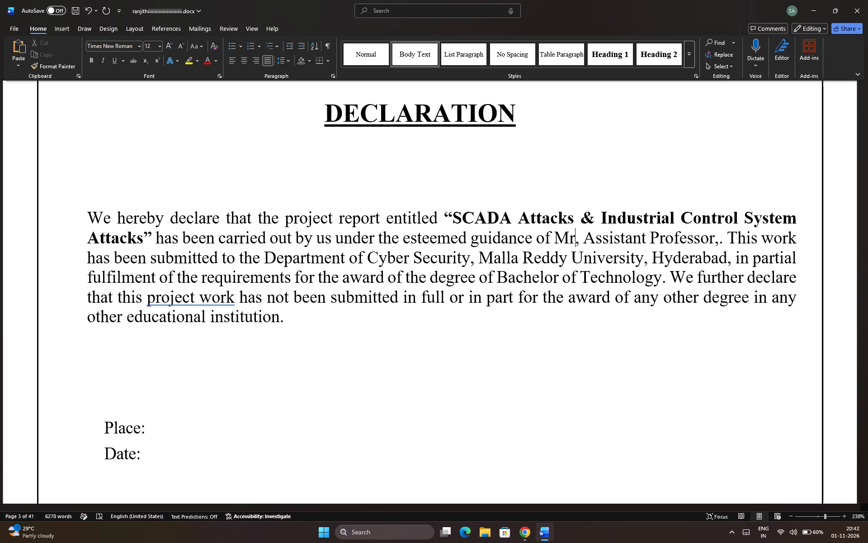
key(period)
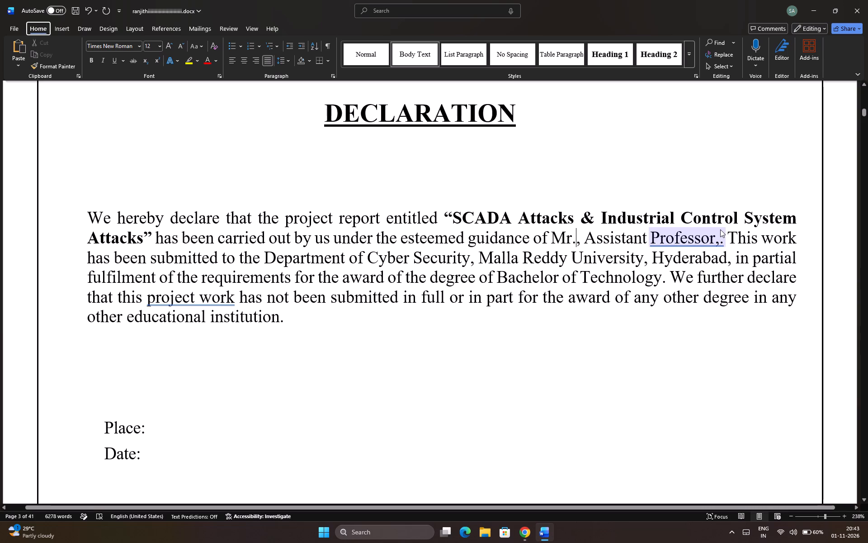
Copy the Internal Guide's name with its title from the signature table on the report's CERTIFICATE page.
scroll(528, 324, up, 3)
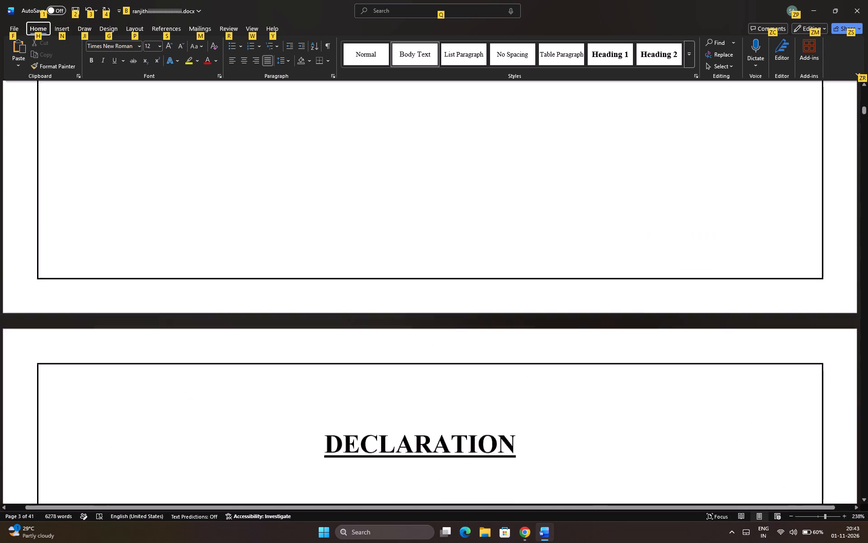
scroll(528, 324, up, 5)
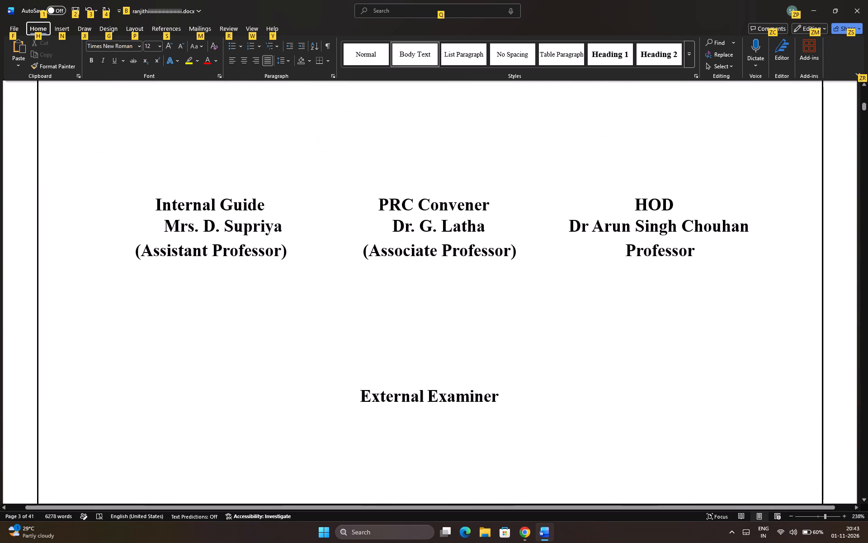
scroll(397, 243, up, 1)
scroll(235, 238, up, 1)
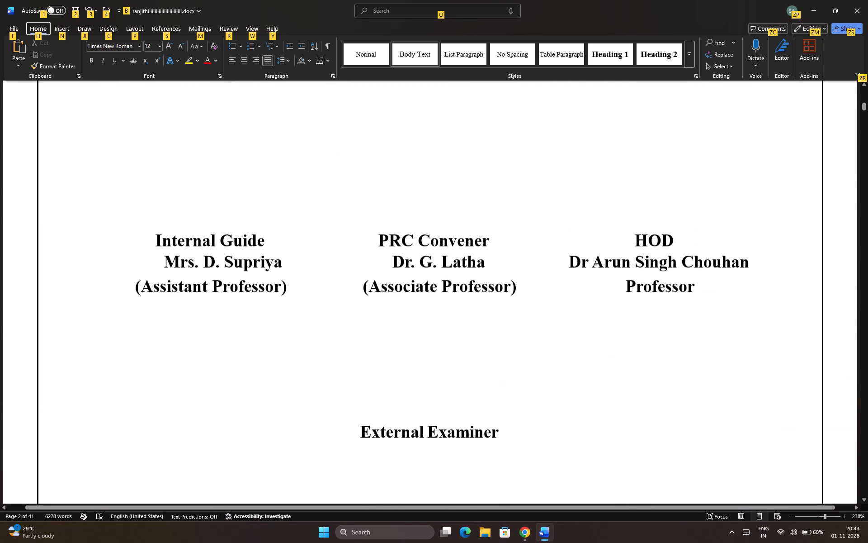
scroll(235, 238, up, 2)
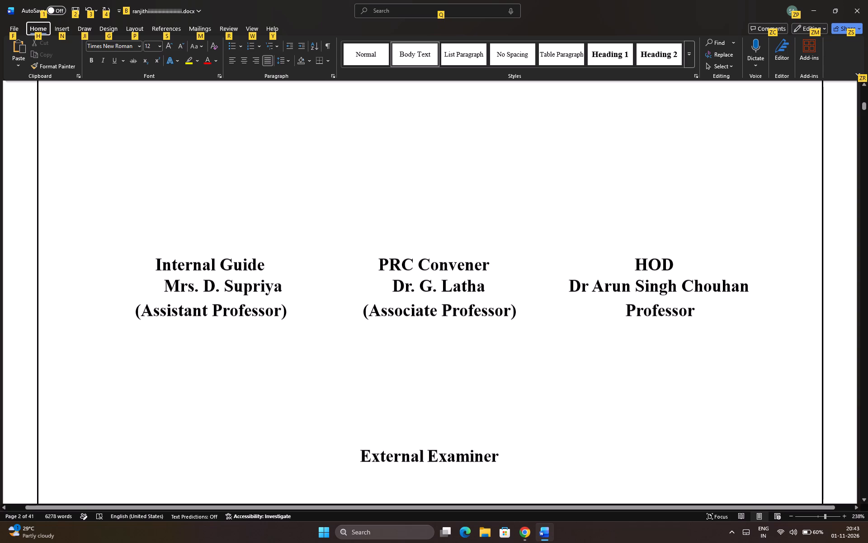
drag(158, 289, 289, 284)
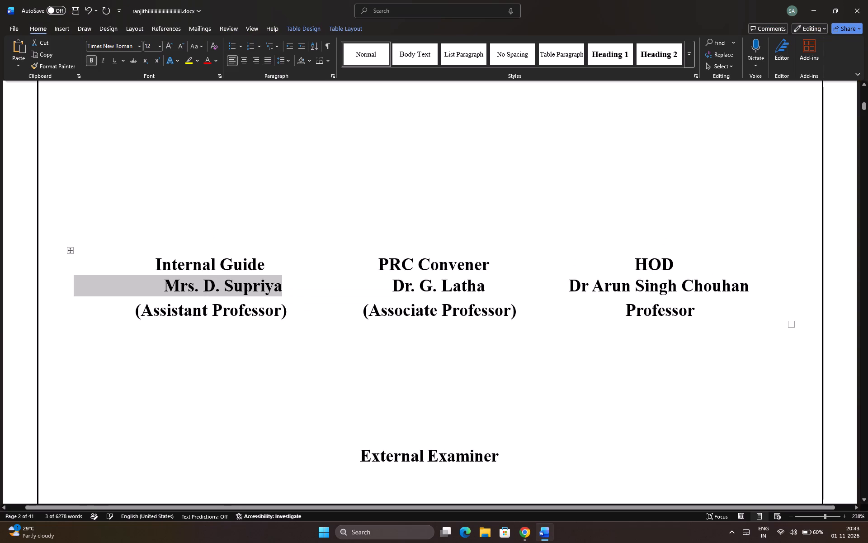
key(ctrl+c)
click(293, 209)
Copy the Internal Guide's name with its title from the CERTIFICATE page of the SCADA report PDF in Chrome.
key(alt+Tab)
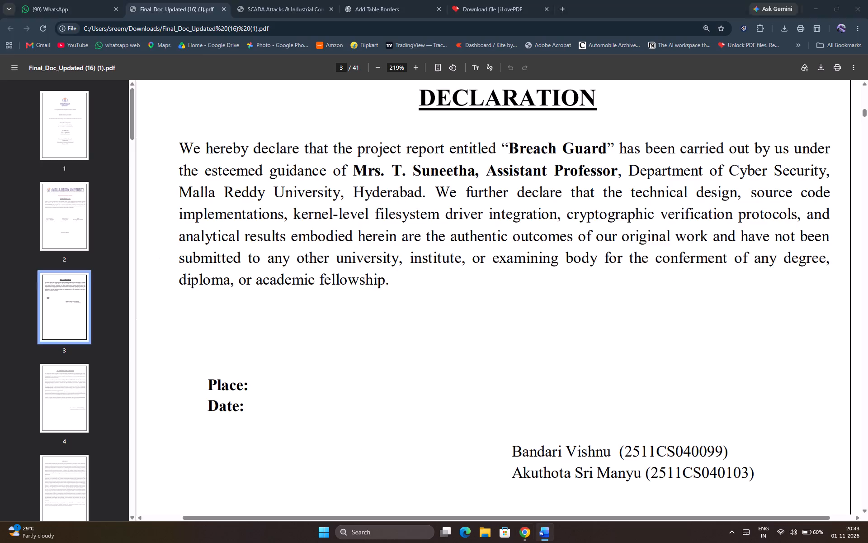
key(alt+Tab)
scroll(283, 258, up, 4)
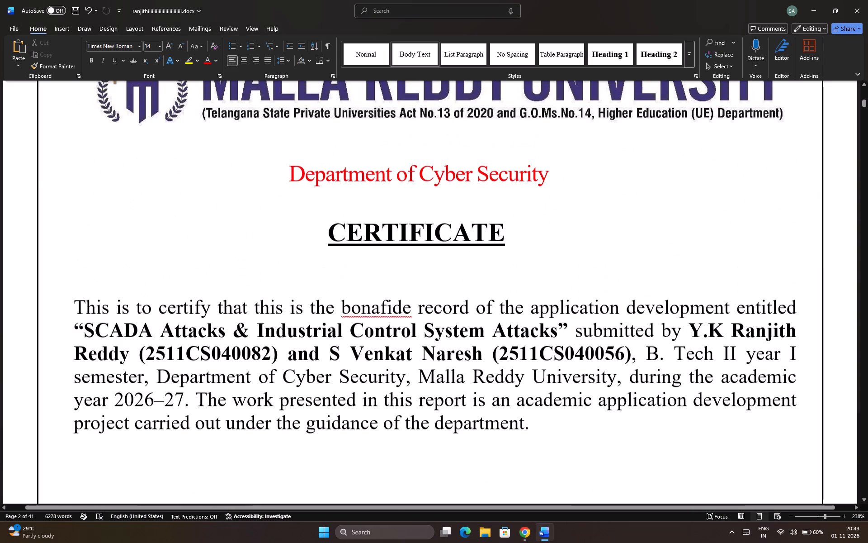
scroll(388, 314, up, 7)
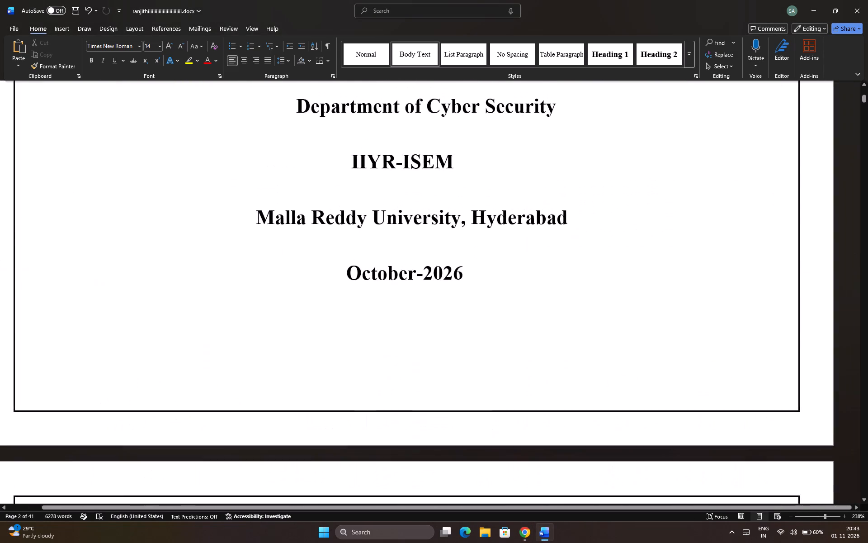
scroll(388, 314, up, 3)
key(alt+Tab)
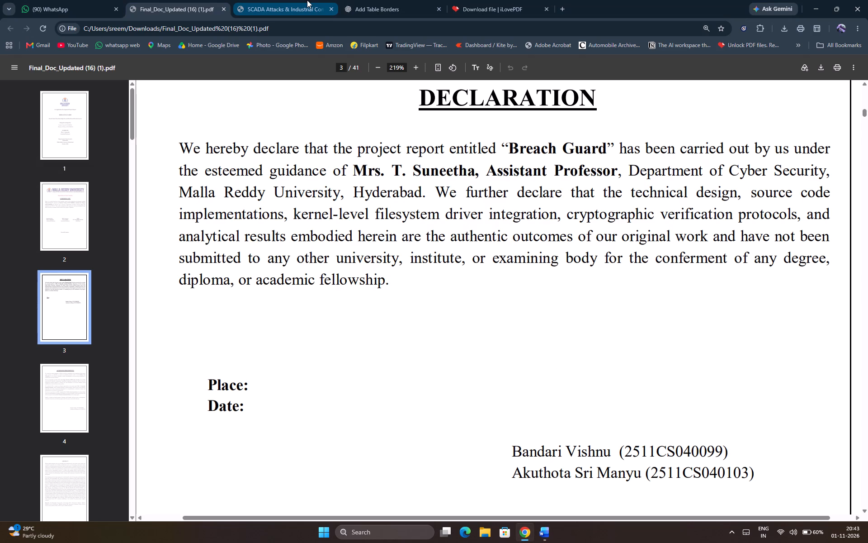
click(307, 0)
scroll(343, 283, down, 4)
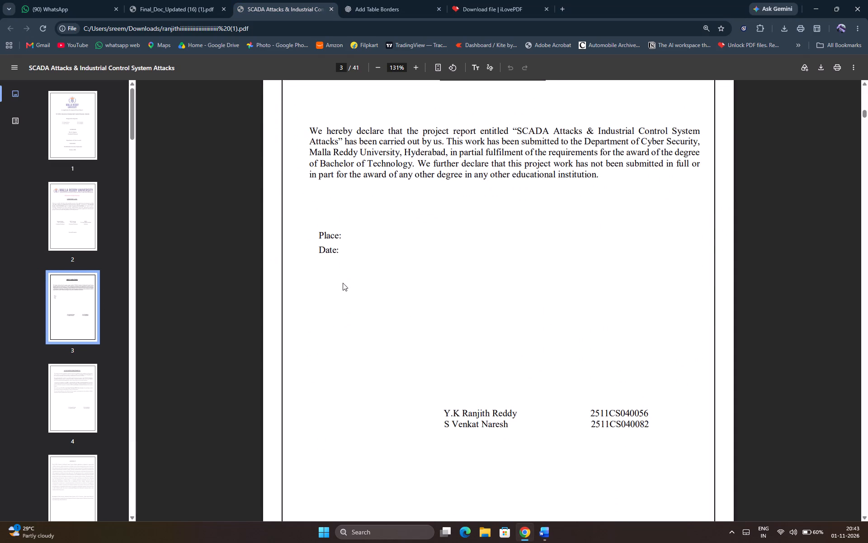
scroll(343, 283, up, 6)
scroll(439, 259, up, 2)
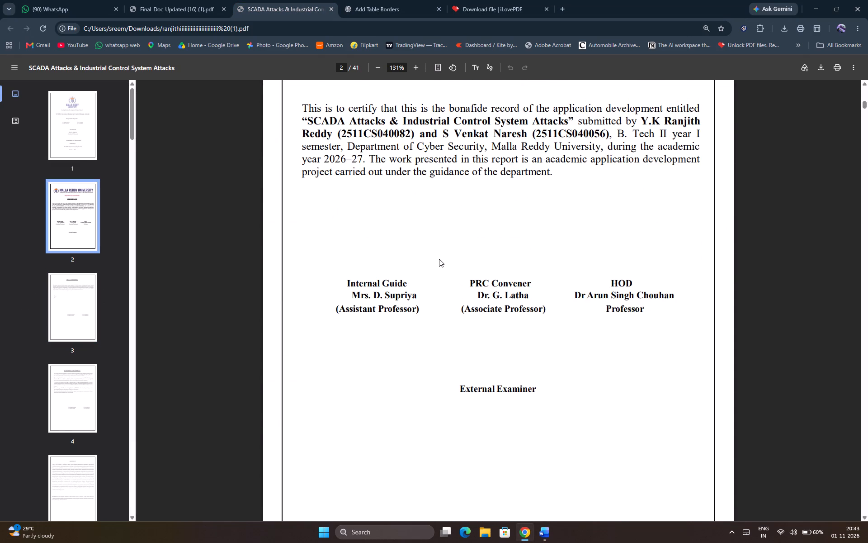
scroll(439, 259, up, 1)
scroll(285, 400, down, 1)
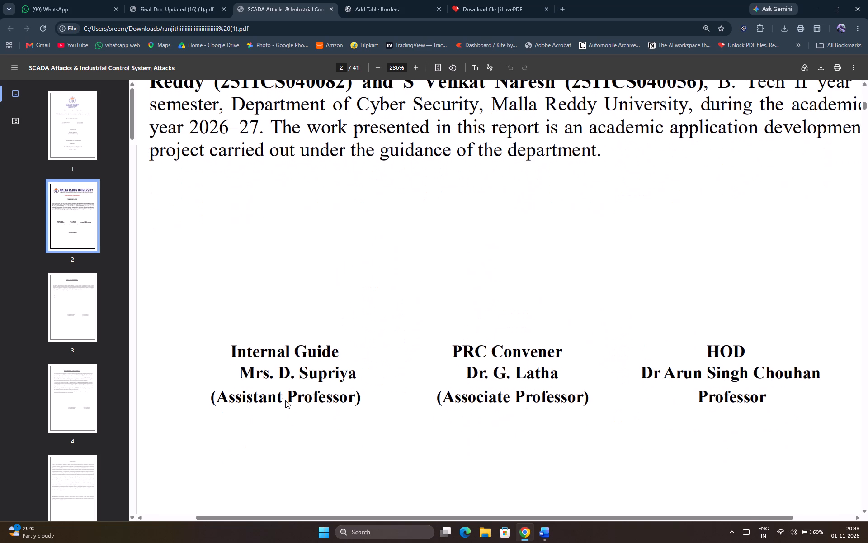
drag(240, 369, 366, 371)
key(ctrl+c)
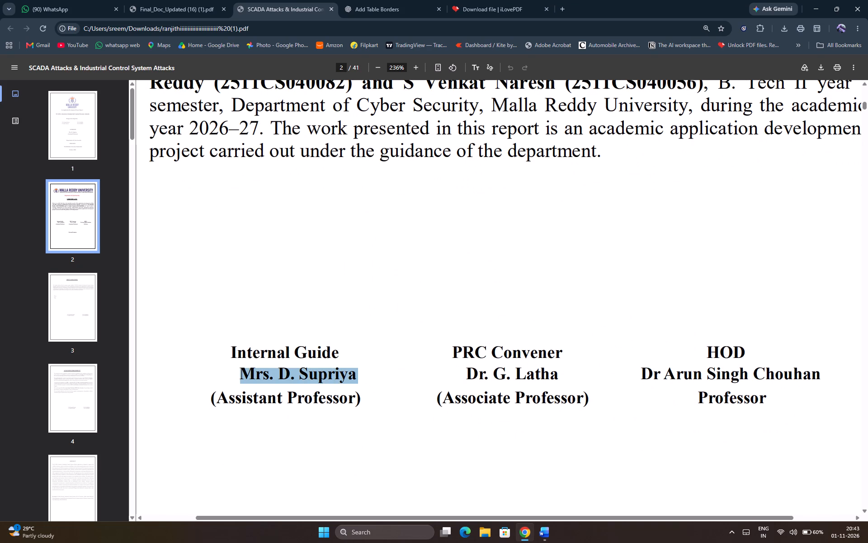
key(ctrl+c)
In the Word report's DECLARATION, replace “Mr.” before “, Assistant Professor” with the copied guide's name and title.
key(alt+Tab)
scroll(316, 300, down, 1)
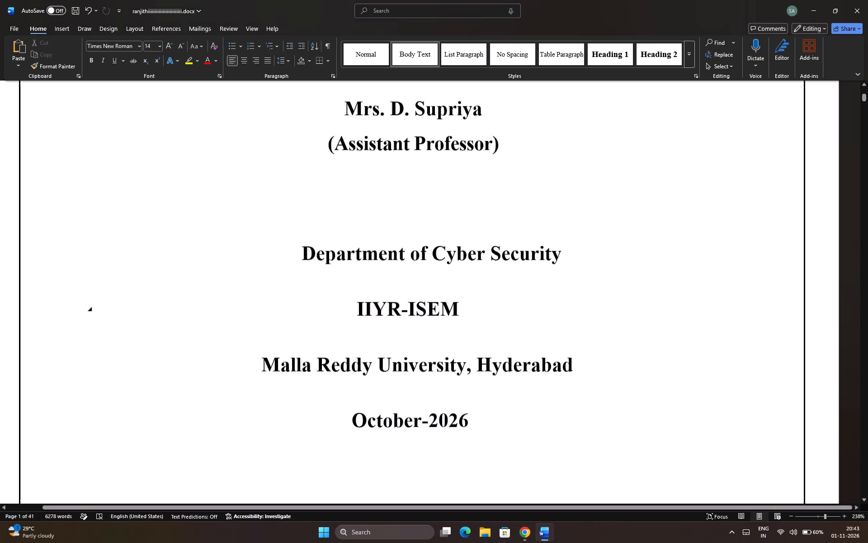
scroll(316, 300, down, 10)
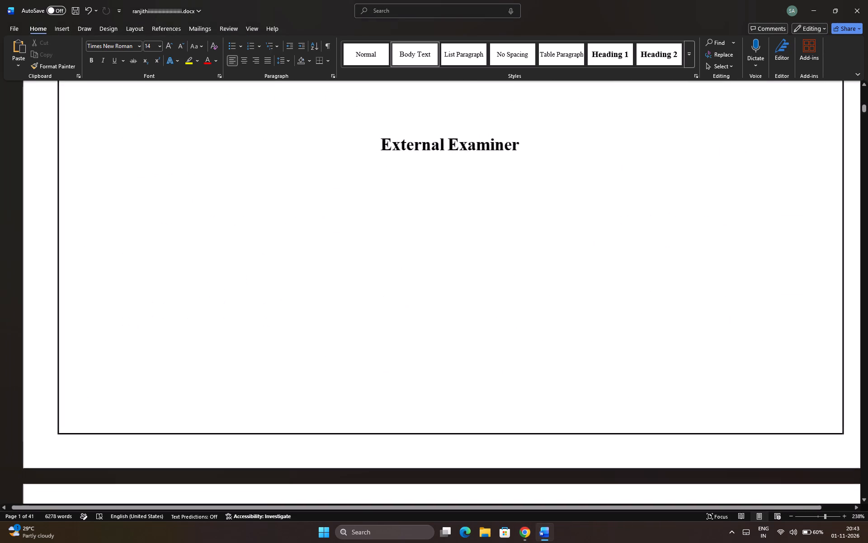
scroll(316, 300, down, 7)
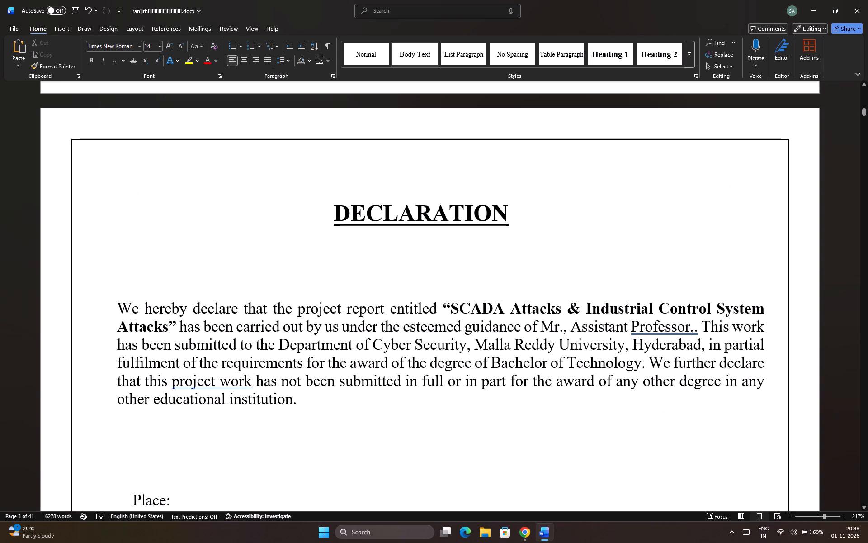
click(560, 318)
key(Right)
key(Right)
key(Left)
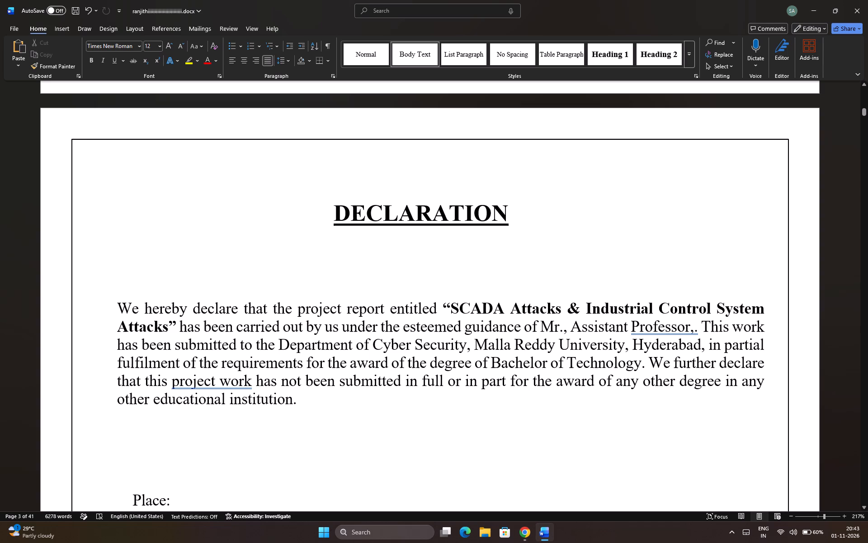
key(BackSpace)
key(BackSpace)
key(BackSpace)
key(ctrl+v)
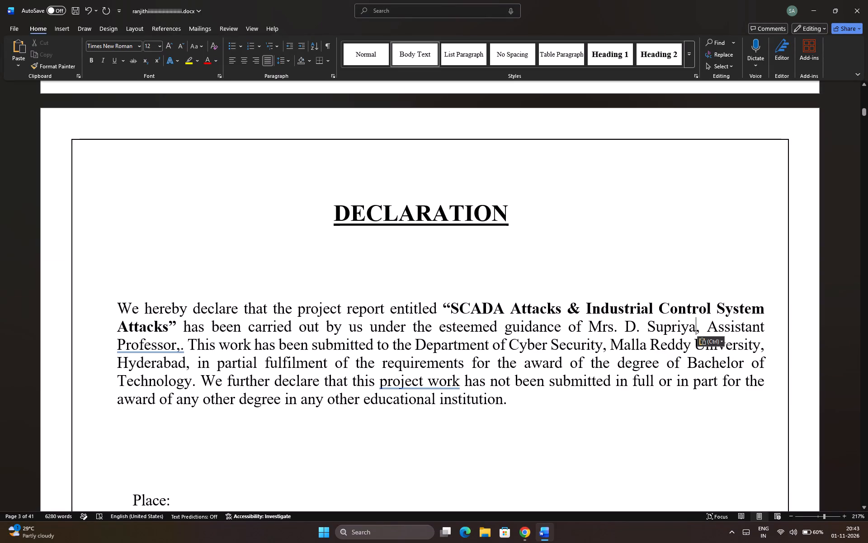
Make the guide's titled name and “Assistant Professor,” bold in the DECLARATION paragraph.
drag(590, 324, 696, 325)
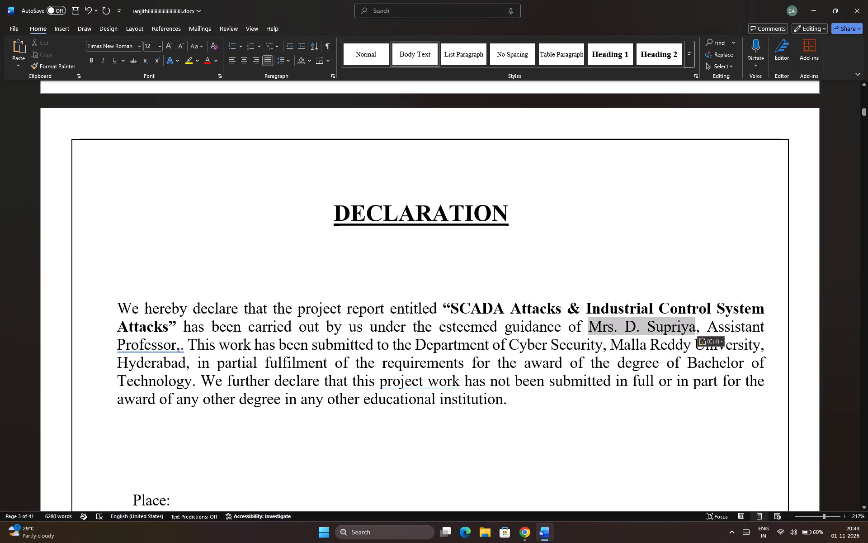
drag(696, 325, 373, 344)
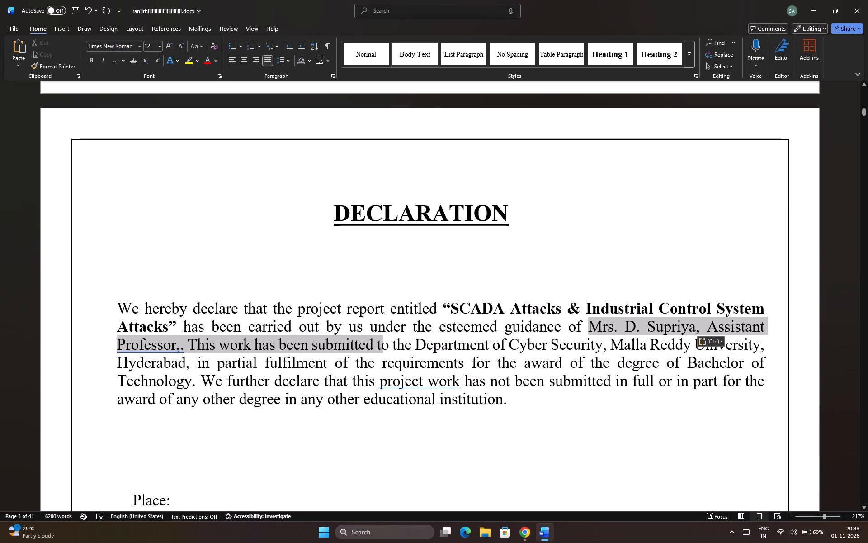
drag(373, 344, 215, 350)
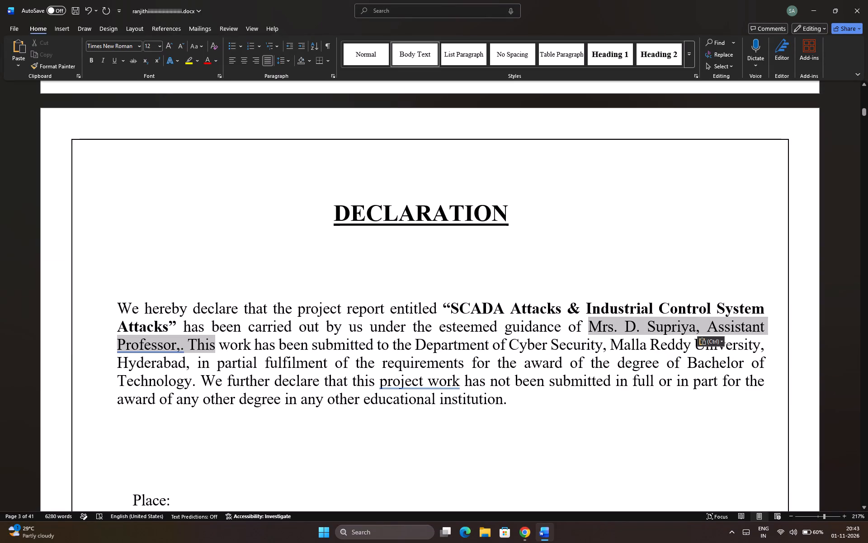
drag(215, 350, 183, 348)
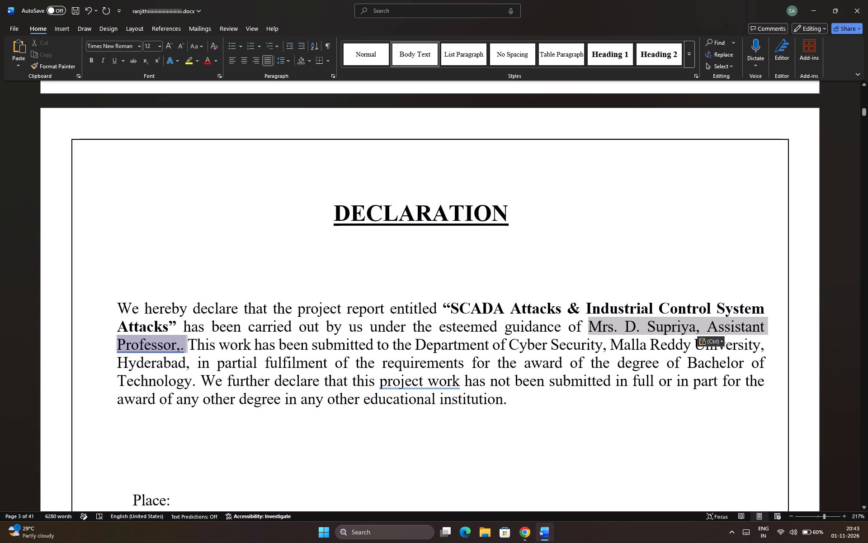
drag(183, 348, 179, 348)
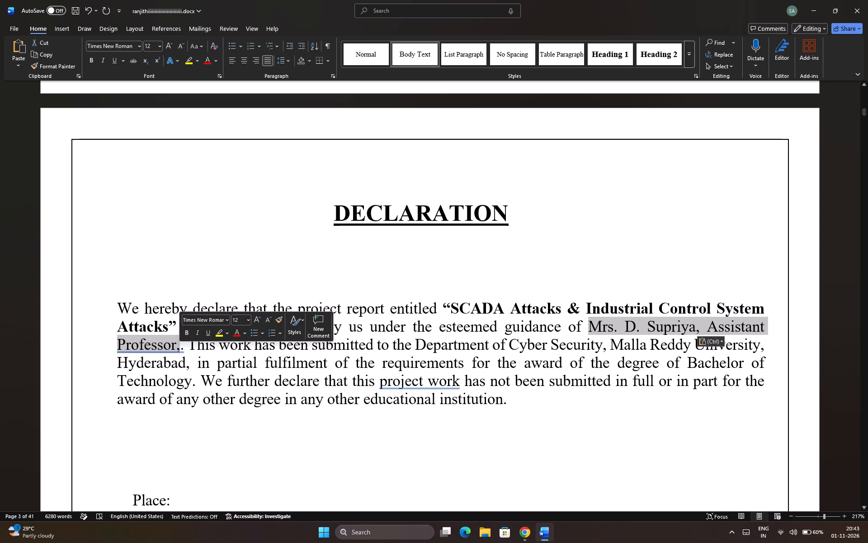
click(190, 336)
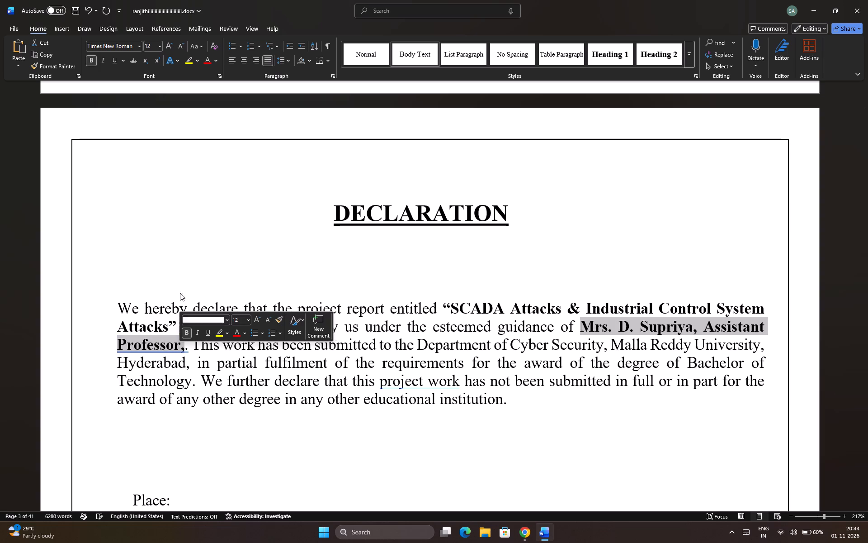
click(176, 275)
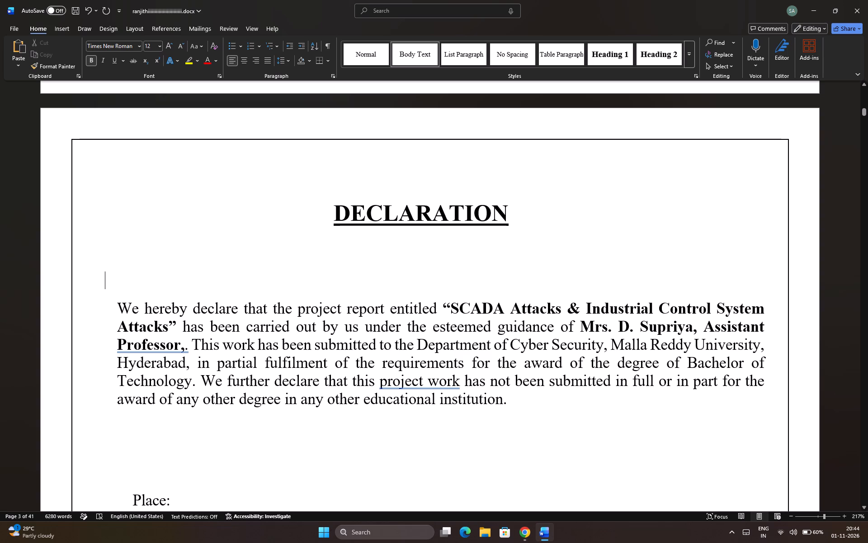
Delete the extra comma between “Assistant Professor” and the full stop in the DECLARATION paragraph.
click(183, 346)
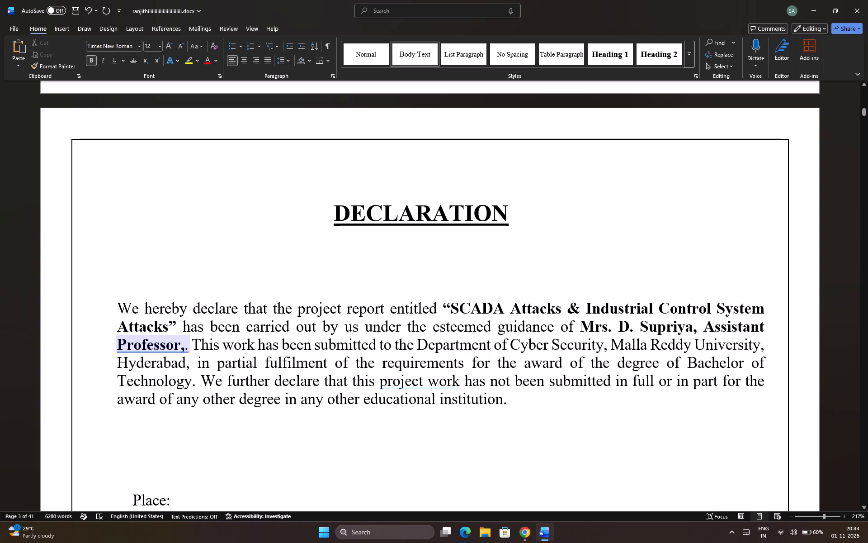
key(BackSpace)
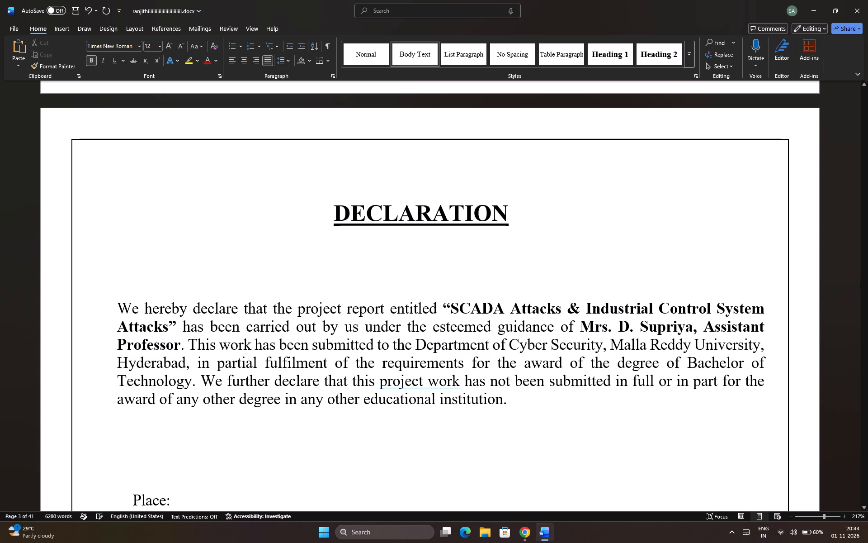
click(199, 248)
Check the reference PDF's DECLARATION, and in Word replace the full stop after “Assistant Professor” with a comma and a space.
key(alt+Tab)
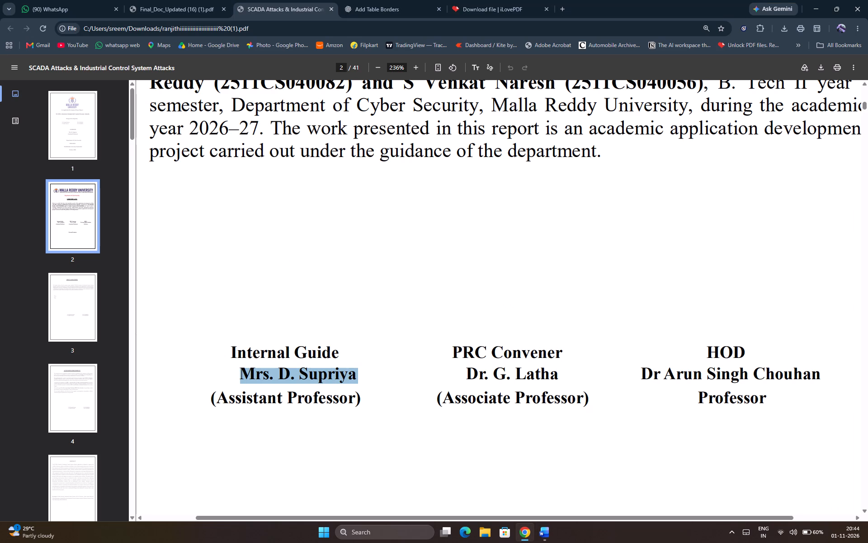
scroll(476, 343, up, 1)
scroll(676, 265, left, 1)
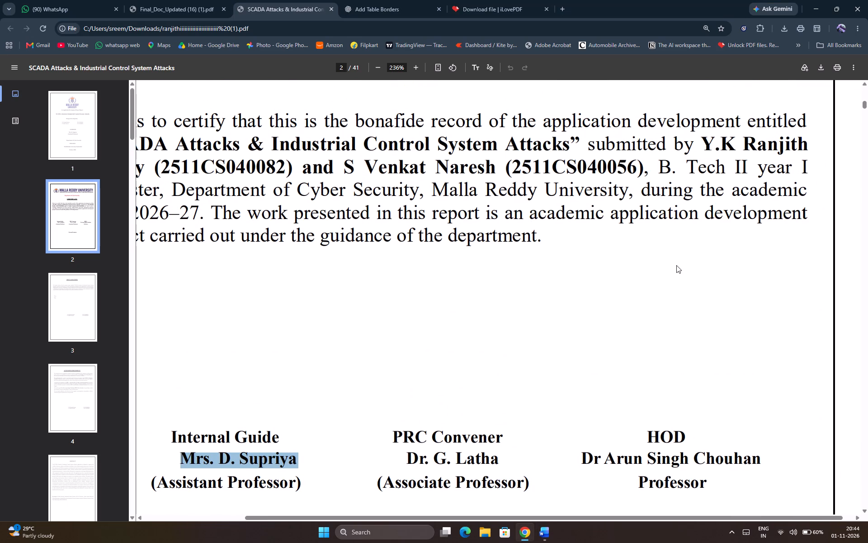
scroll(676, 265, left, 1)
scroll(676, 265, right, 2)
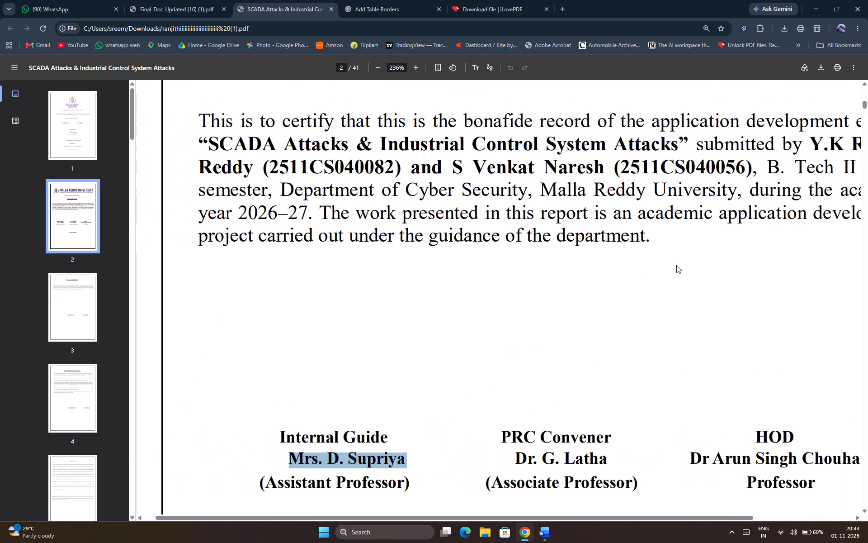
key(ctrl+2)
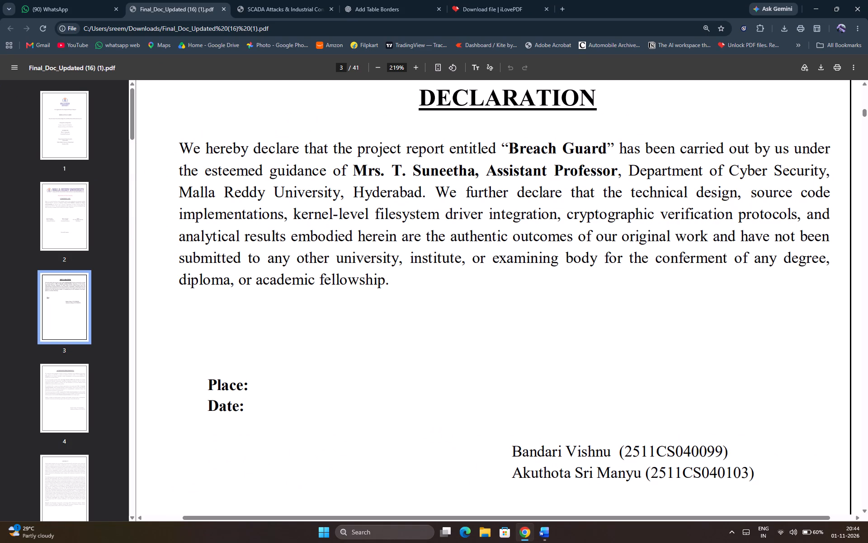
key(alt+Tab)
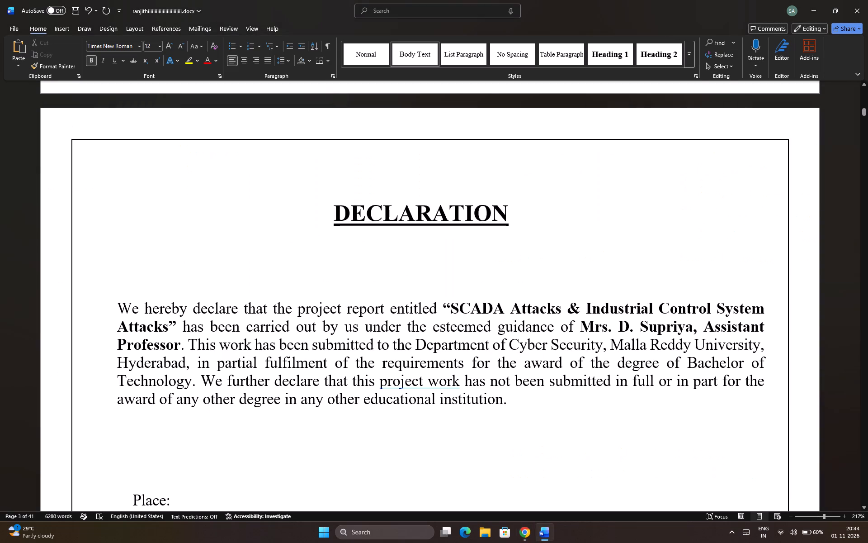
click(186, 348)
key(BackSpace)
key(BackSpace)
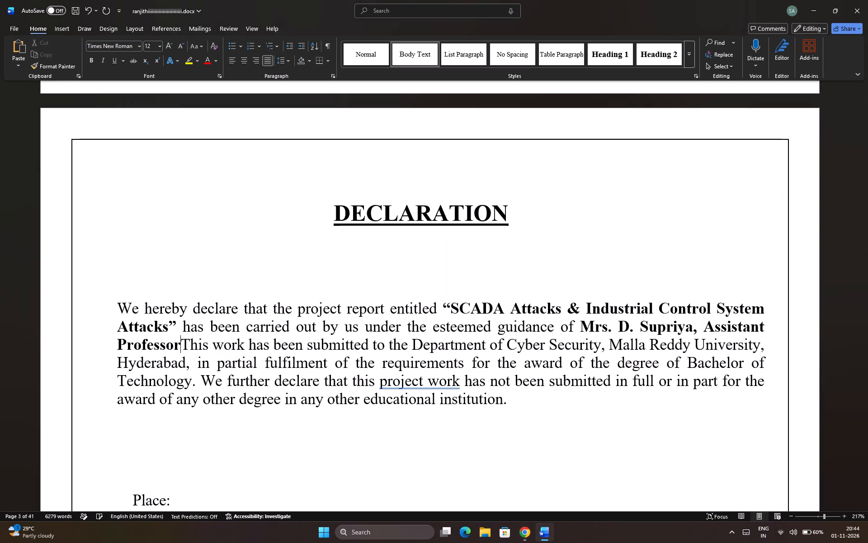
key(comma)
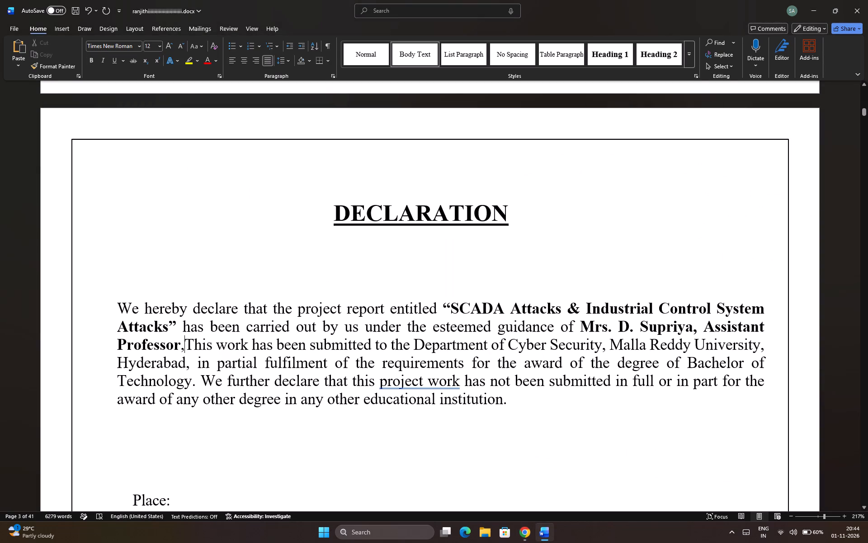
key(space)
key(BackSpace)
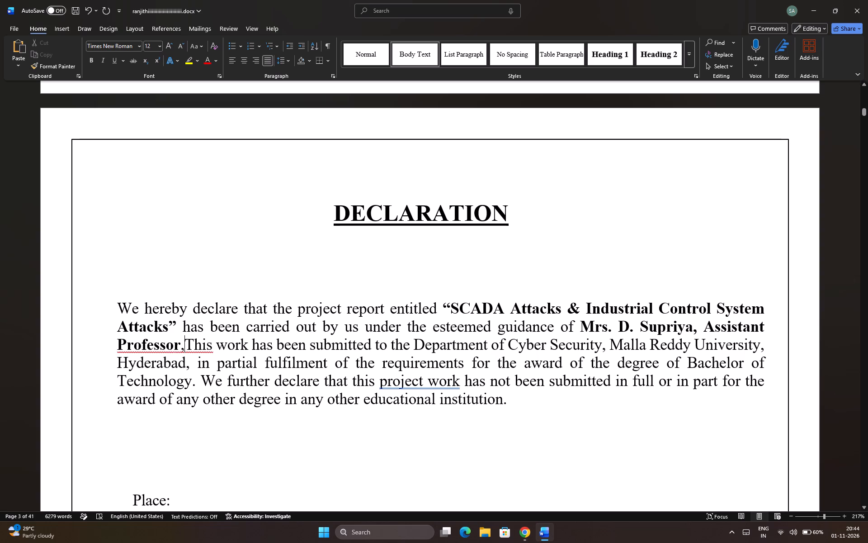
key(space)
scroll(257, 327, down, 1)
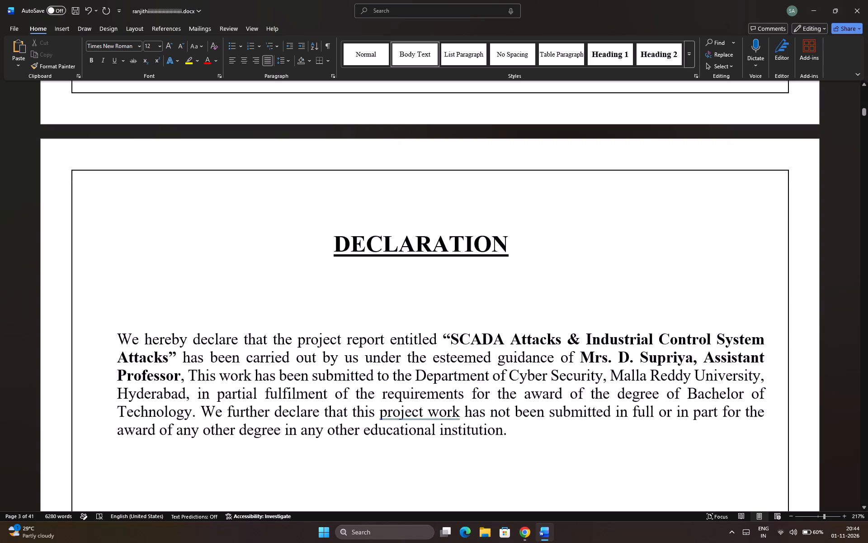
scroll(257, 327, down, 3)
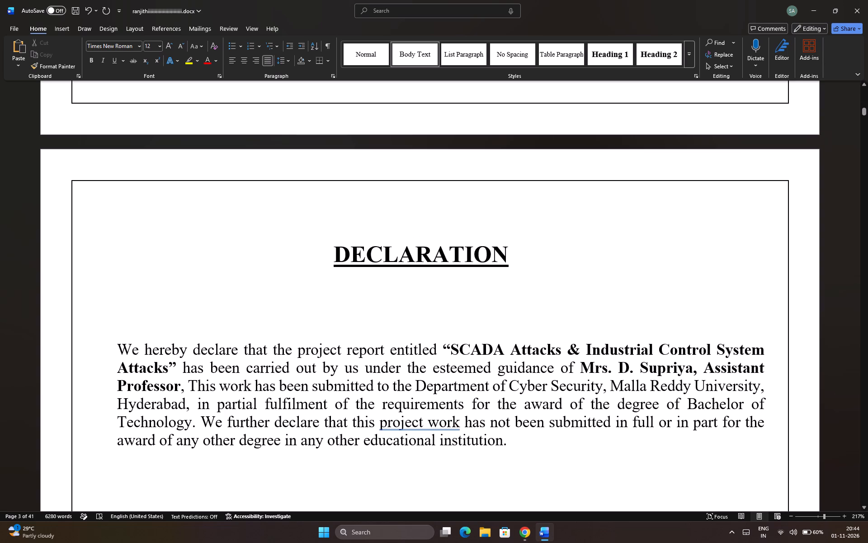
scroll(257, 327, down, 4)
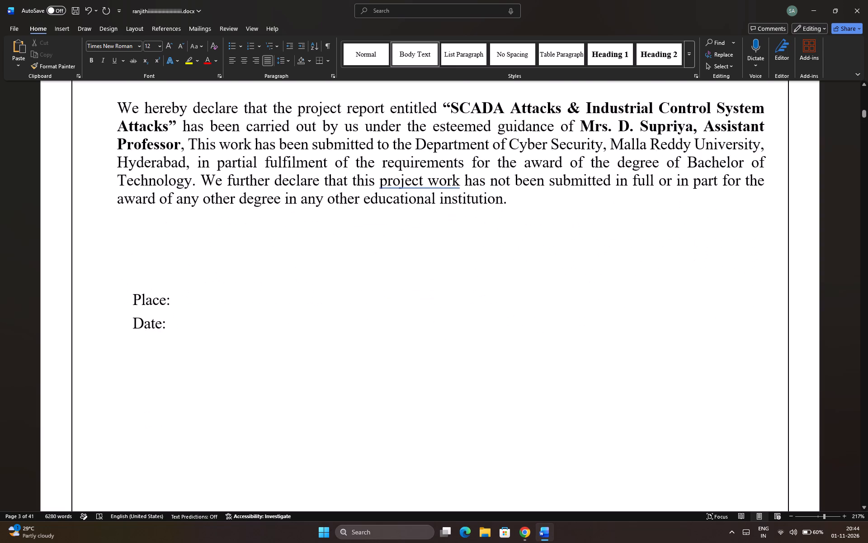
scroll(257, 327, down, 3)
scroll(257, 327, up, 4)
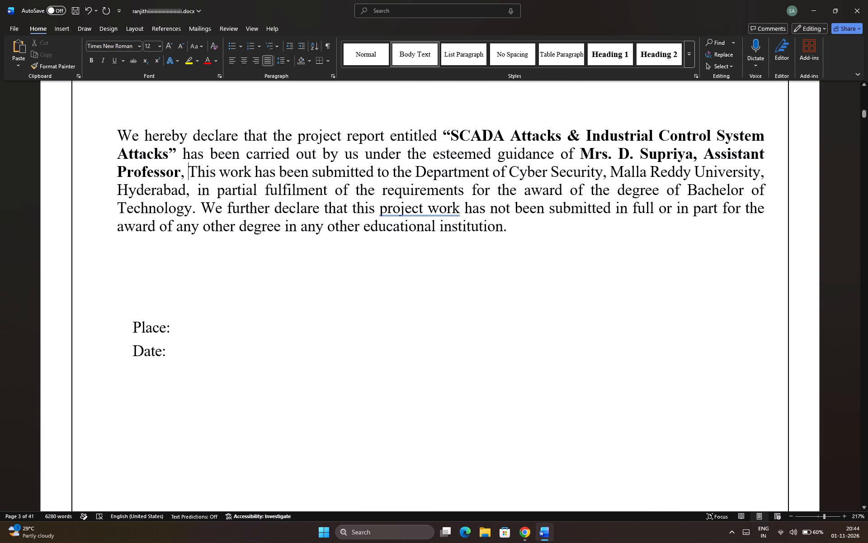
Review the report from the DECLARATION back to the cover page, examining the project title, student details and guide's name.
click(215, 324)
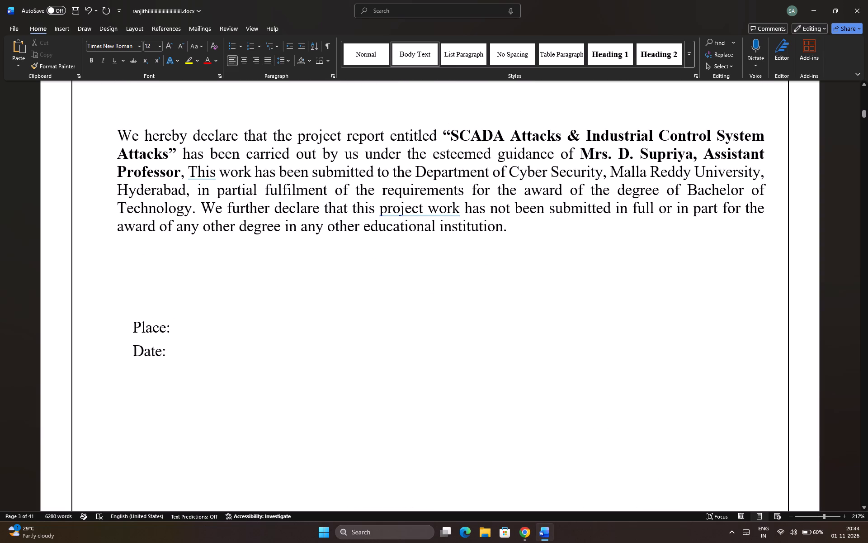
click(185, 357)
scroll(185, 357, up, 3)
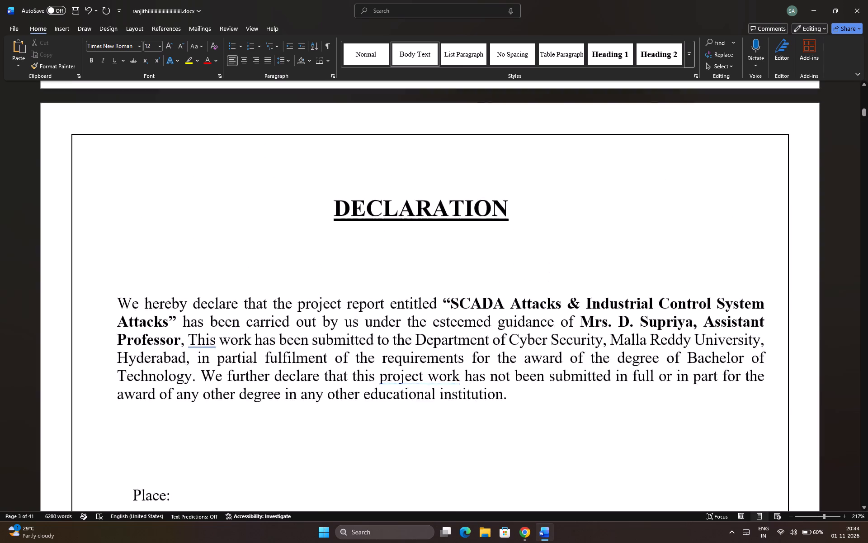
scroll(185, 357, up, 6)
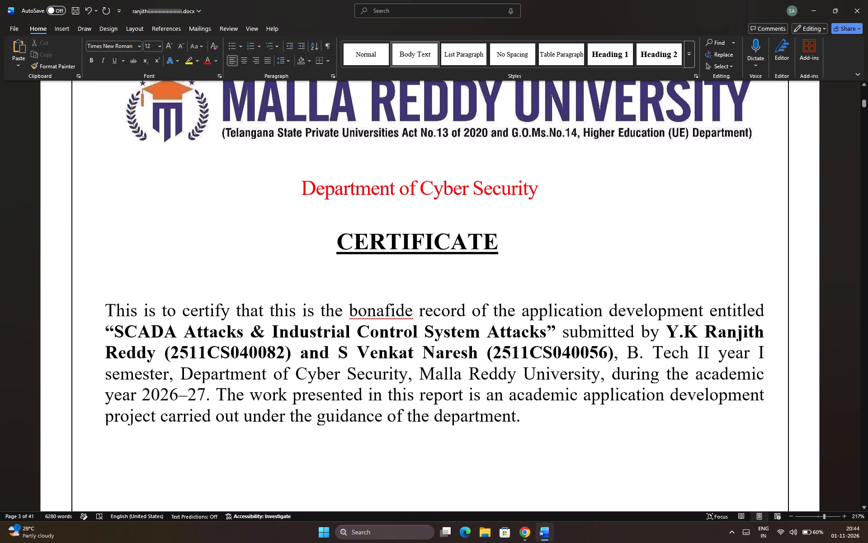
scroll(185, 357, up, 1)
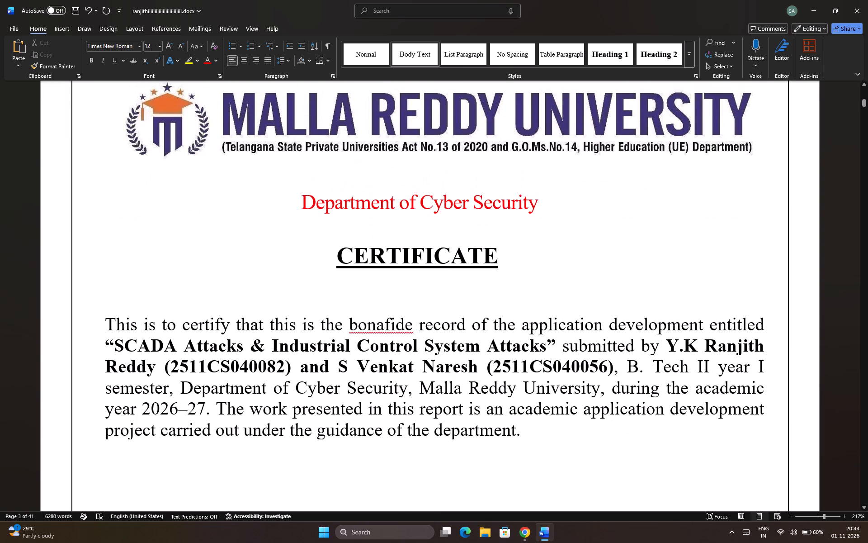
scroll(185, 357, up, 1)
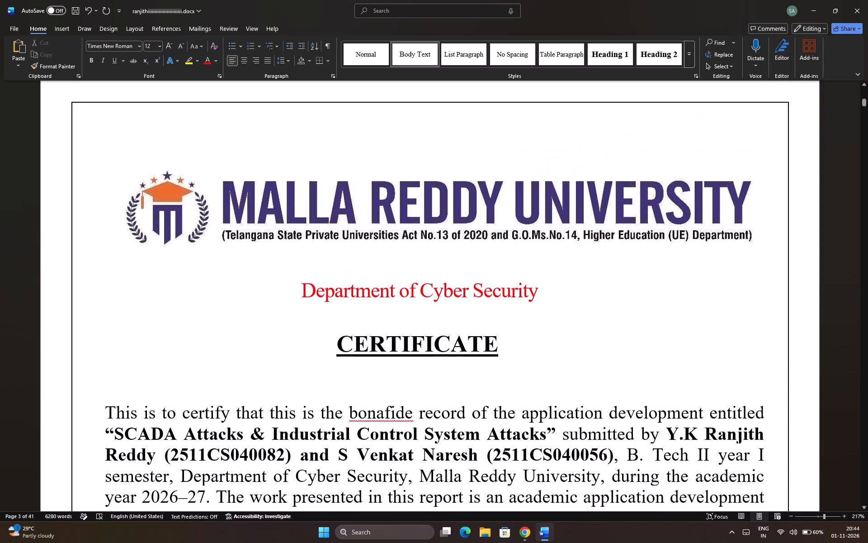
scroll(185, 357, up, 10)
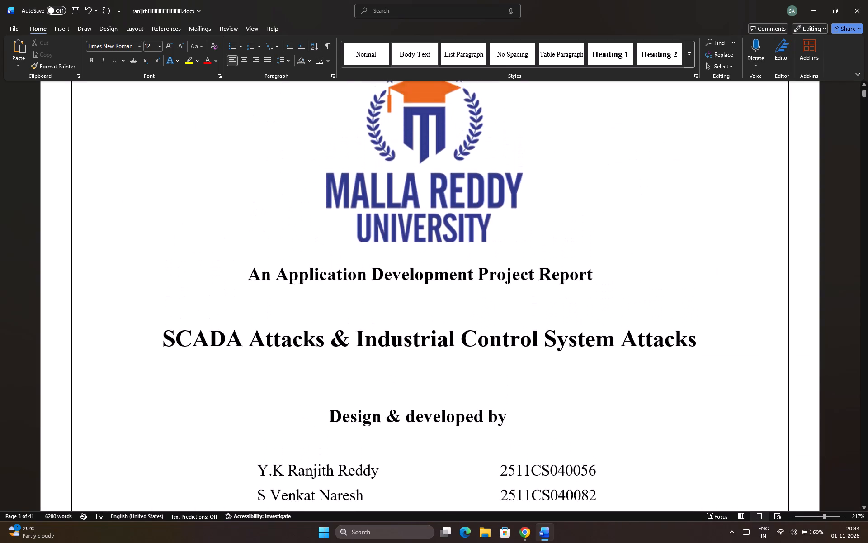
scroll(185, 357, up, 1)
scroll(185, 357, right, 1)
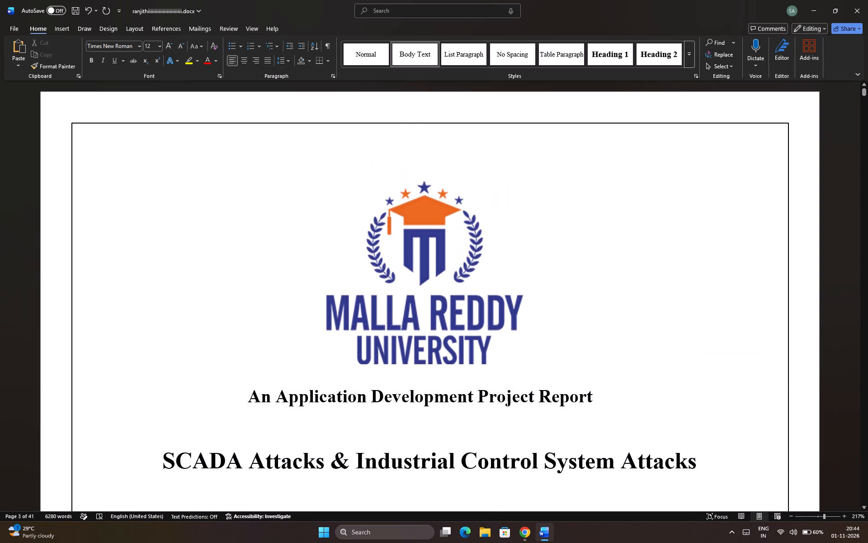
scroll(185, 357, right, 1)
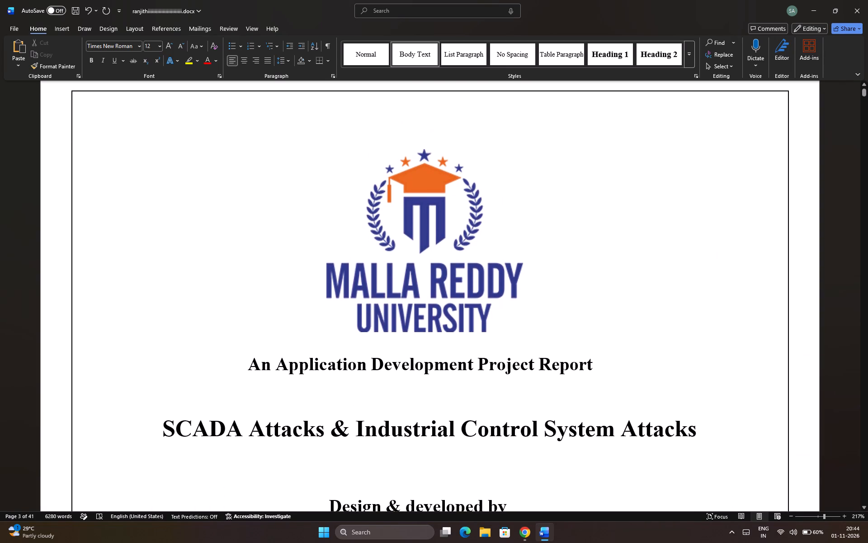
scroll(185, 357, right, 2)
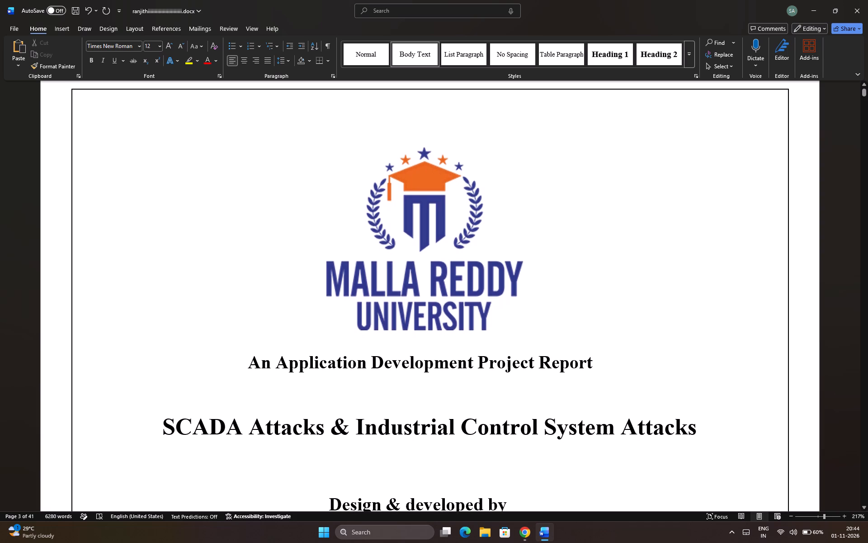
scroll(185, 357, right, 1)
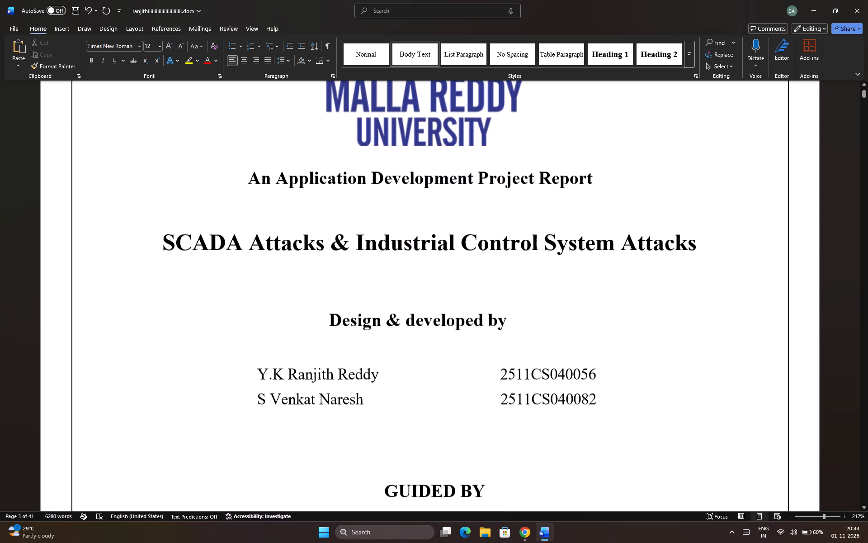
scroll(185, 357, right, 1)
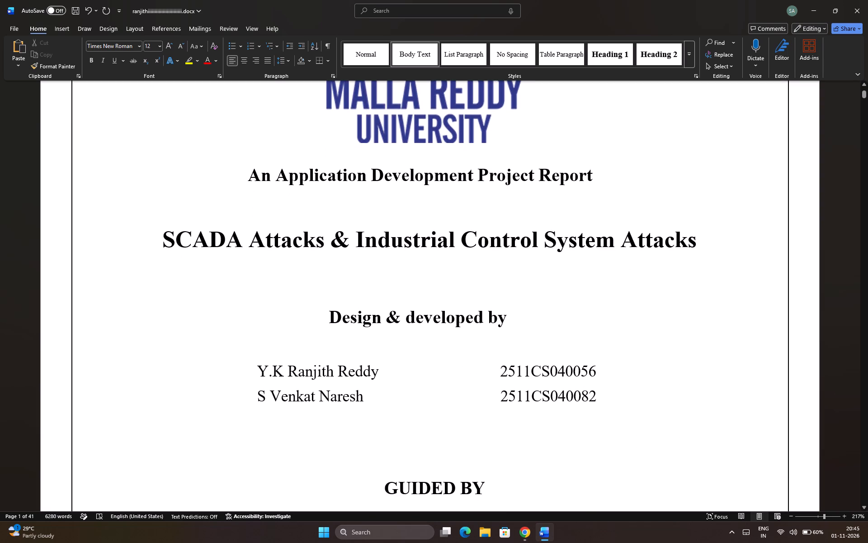
scroll(185, 357, right, 1)
scroll(185, 357, down, 1)
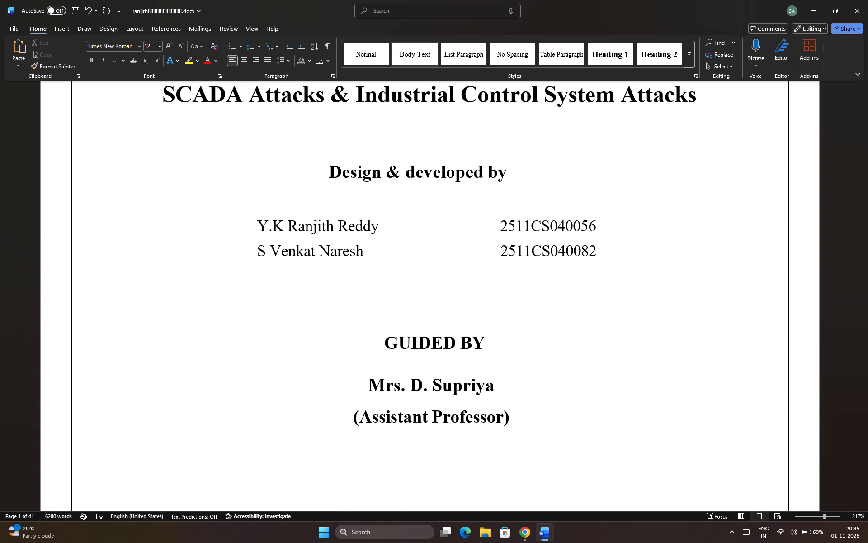
scroll(185, 357, down, 3)
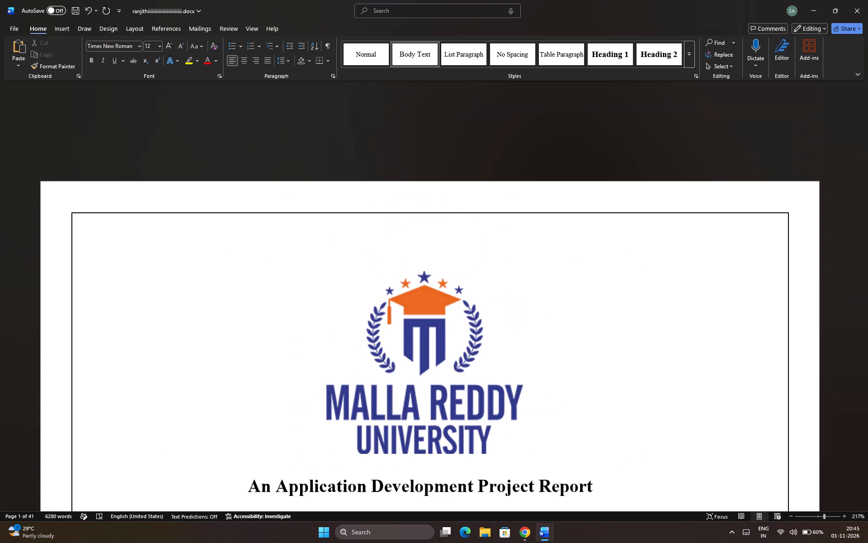
Examine the CERTIFICATE page's text and its signatory block with the internal guide, PRC convener and HOD.
scroll(185, 357, down, 2)
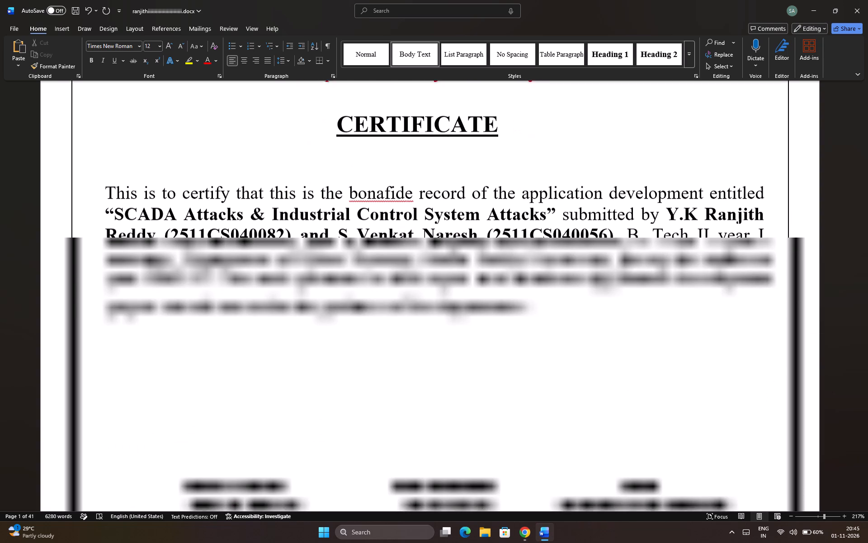
scroll(213, 331, down, 1)
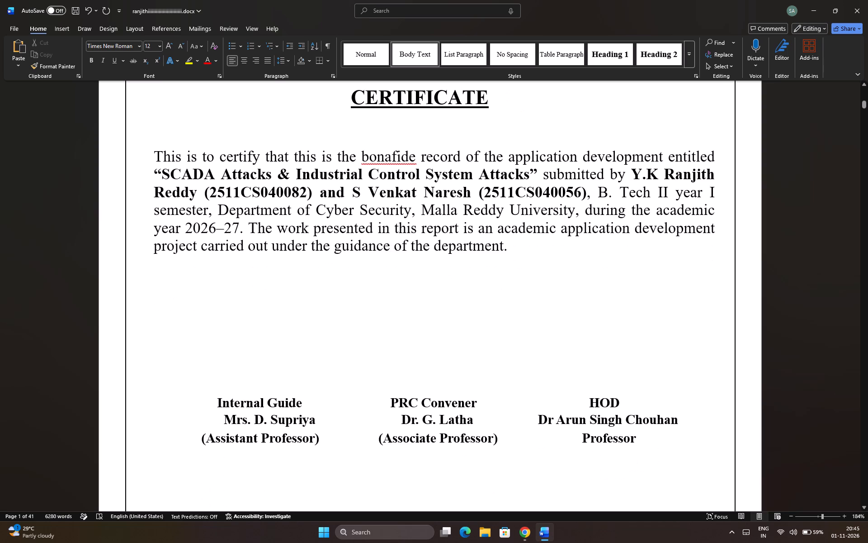
scroll(213, 331, down, 7)
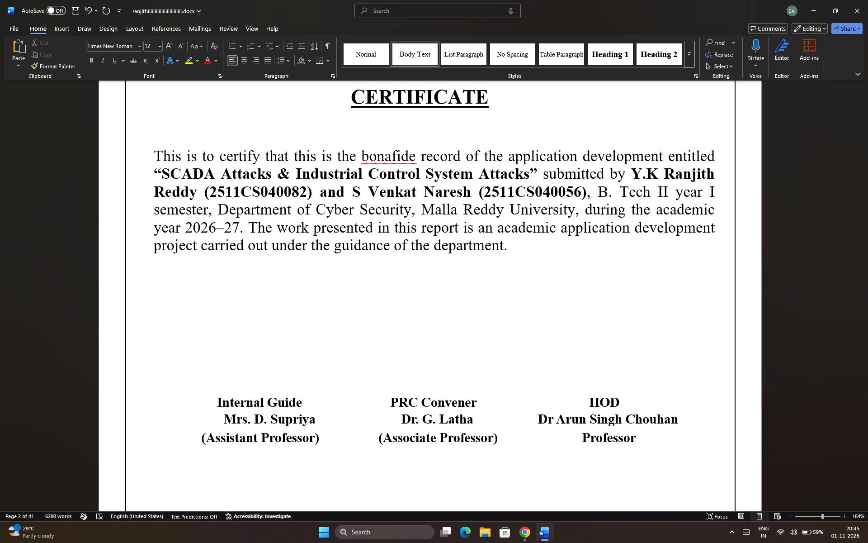
scroll(213, 331, down, 3)
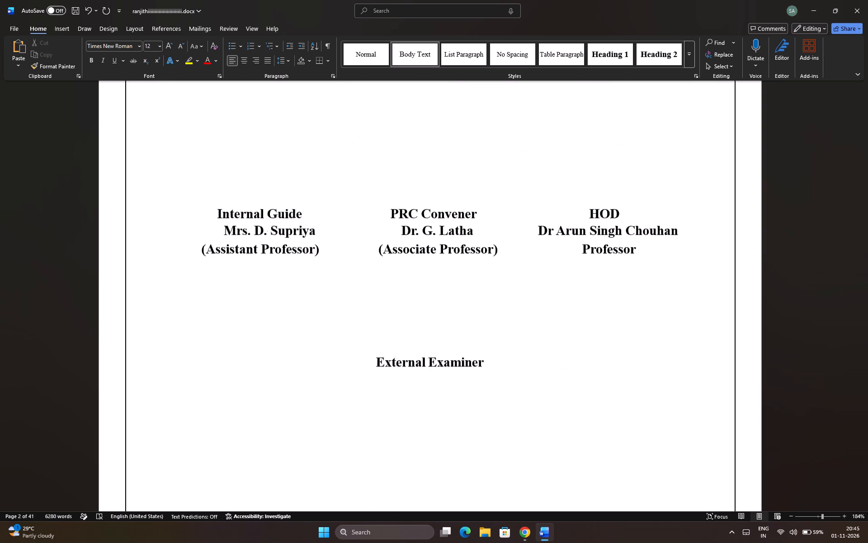
scroll(213, 331, down, 6)
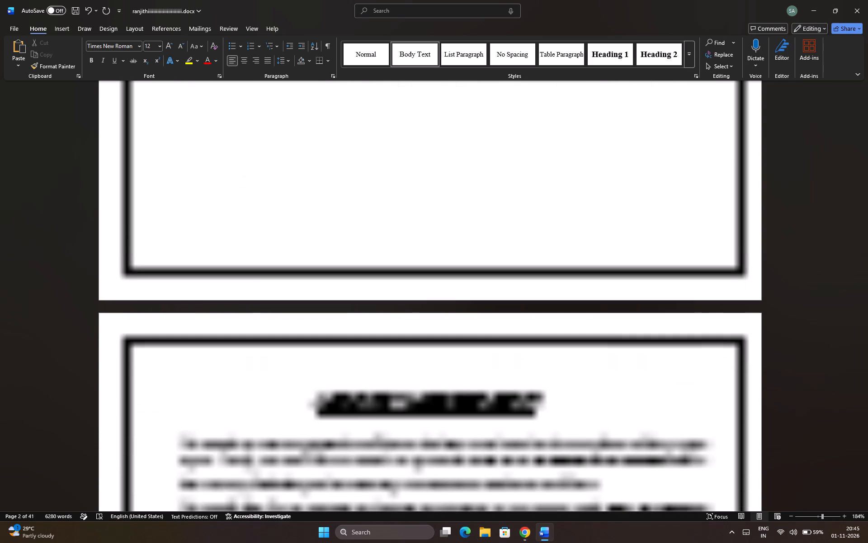
Read through the end of the DECLARATION and the ACKNOWLEDGEMENT page, checking the names and titles of the people thanked.
scroll(213, 331, down, 3)
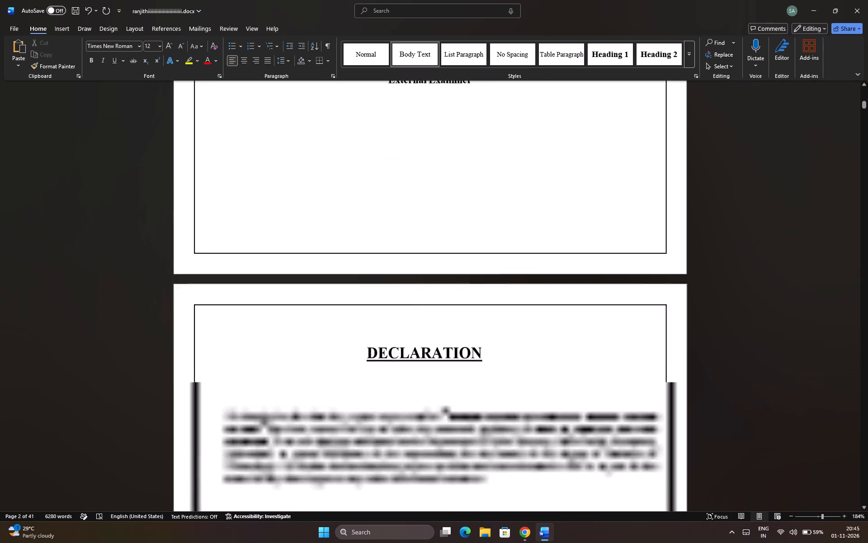
scroll(273, 340, down, 4)
scroll(345, 301, down, 2)
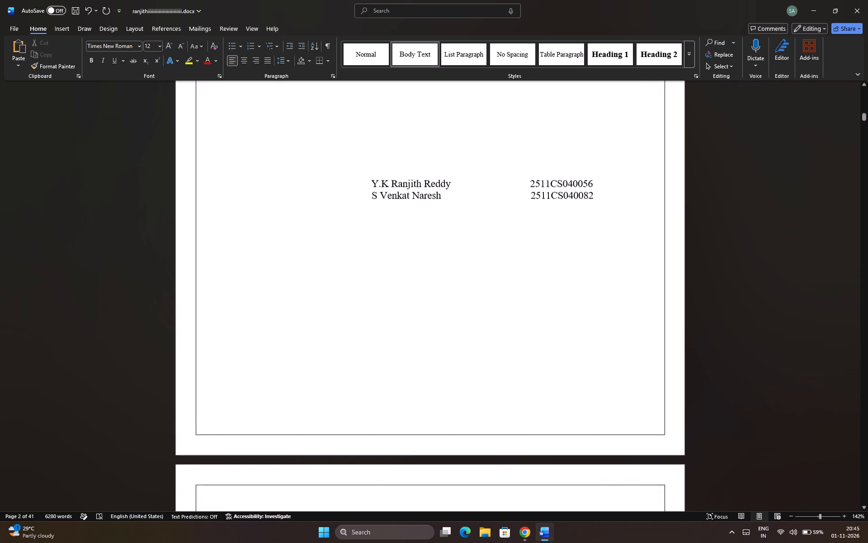
scroll(345, 301, down, 6)
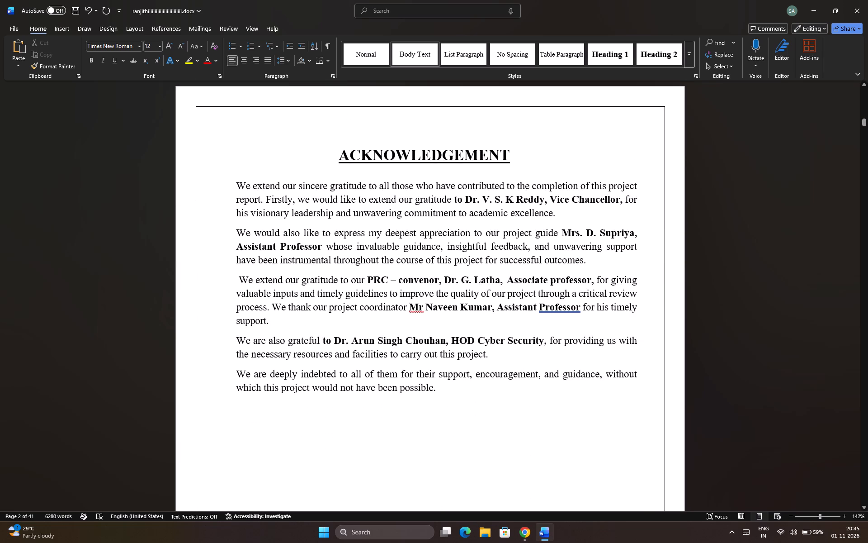
scroll(345, 301, down, 2)
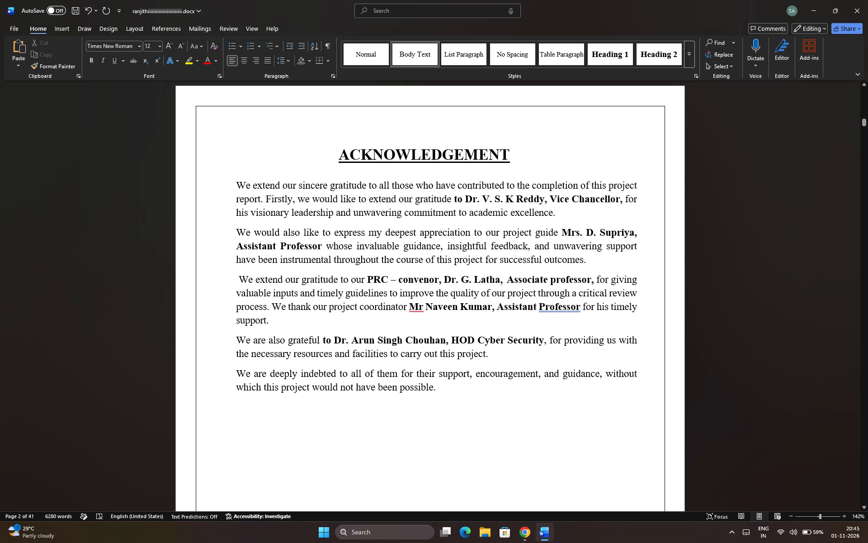
scroll(345, 301, down, 1)
scroll(431, 359, down, 1)
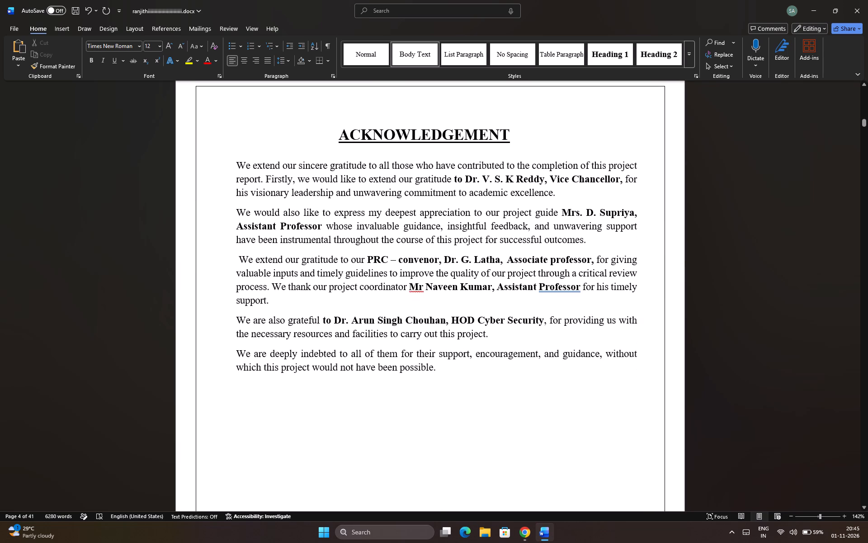
scroll(431, 359, down, 5)
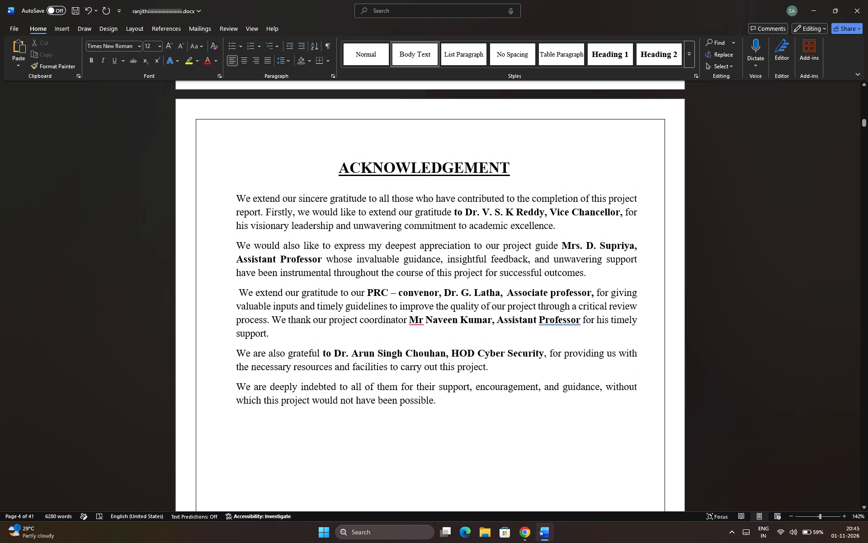
Skim the abstract, table of contents and opening chapters up to section 2.4 Feasibility Study, checking their content and layout.
scroll(431, 359, down, 5)
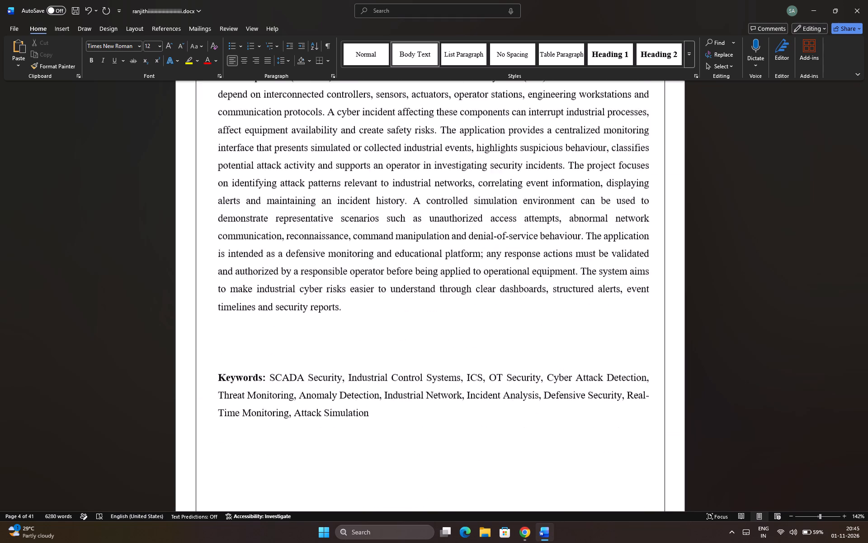
scroll(431, 359, down, 7)
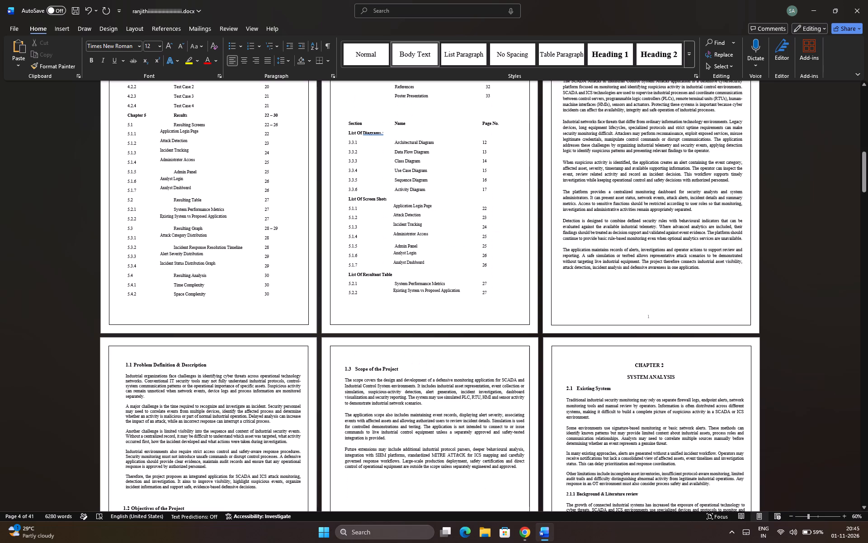
scroll(434, 245, up, 1)
scroll(434, 245, down, 5)
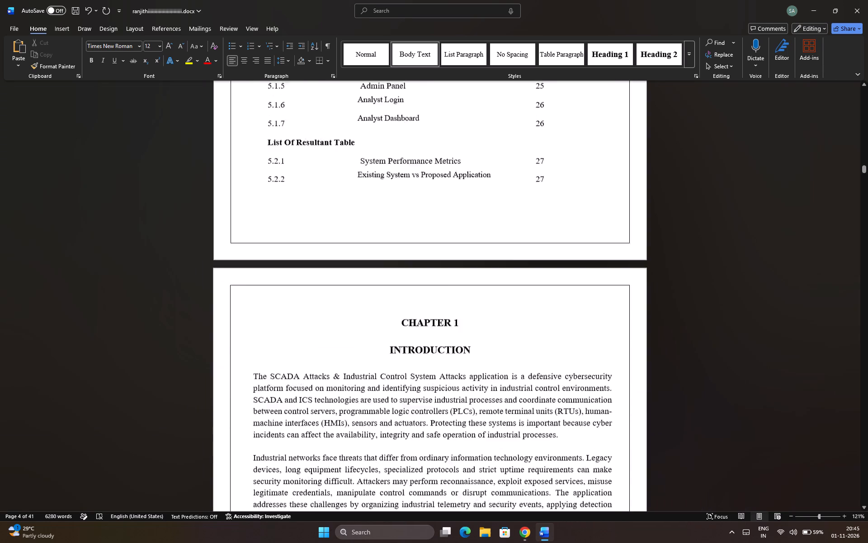
scroll(434, 245, down, 14)
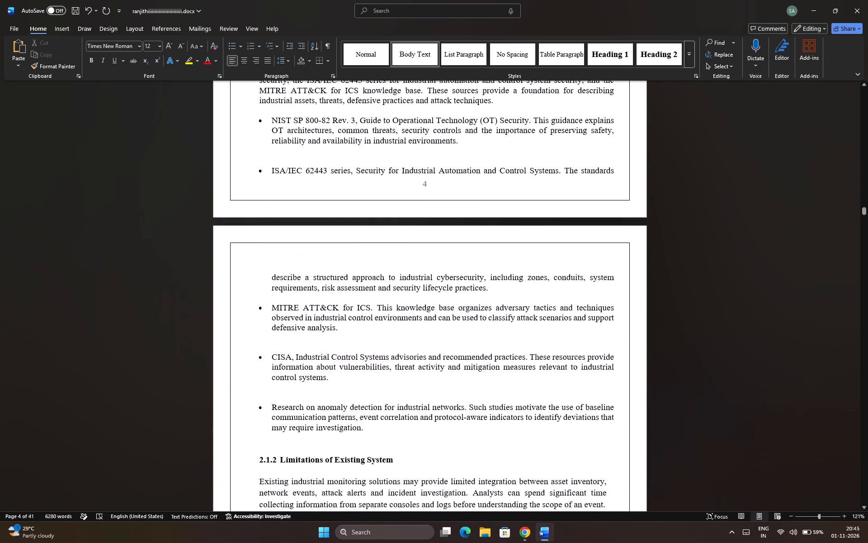
scroll(434, 245, down, 3)
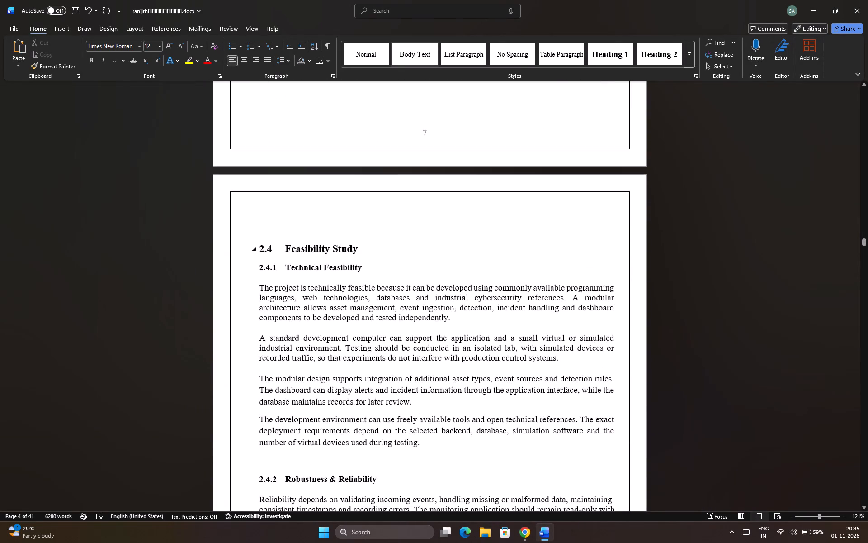
Save a copy of the report in the Downloads folder as a Word document named ranjiii.
click(19, 27)
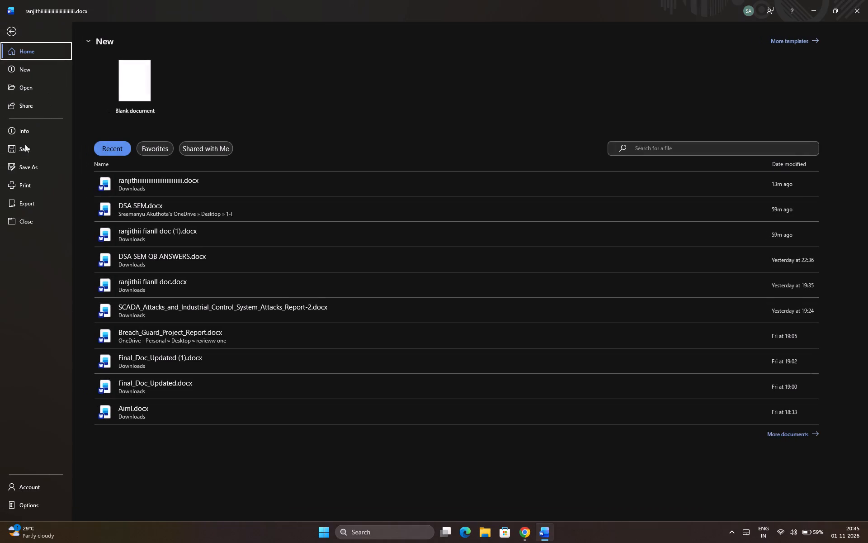
click(22, 162)
click(143, 212)
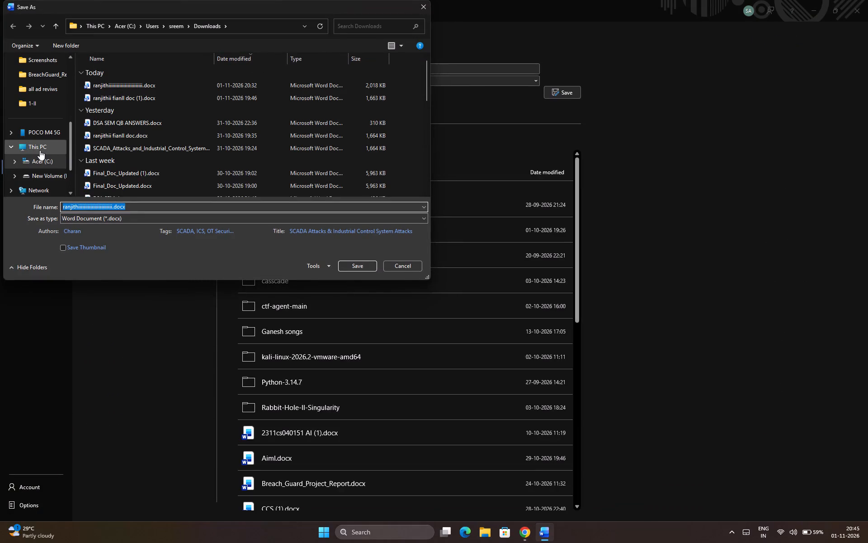
scroll(52, 171, down, 2)
scroll(46, 127, up, 2)
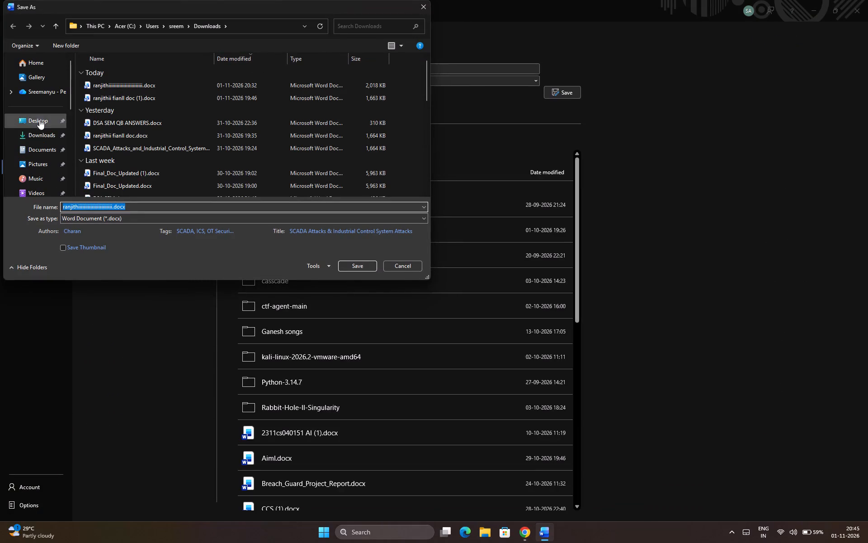
click(43, 128)
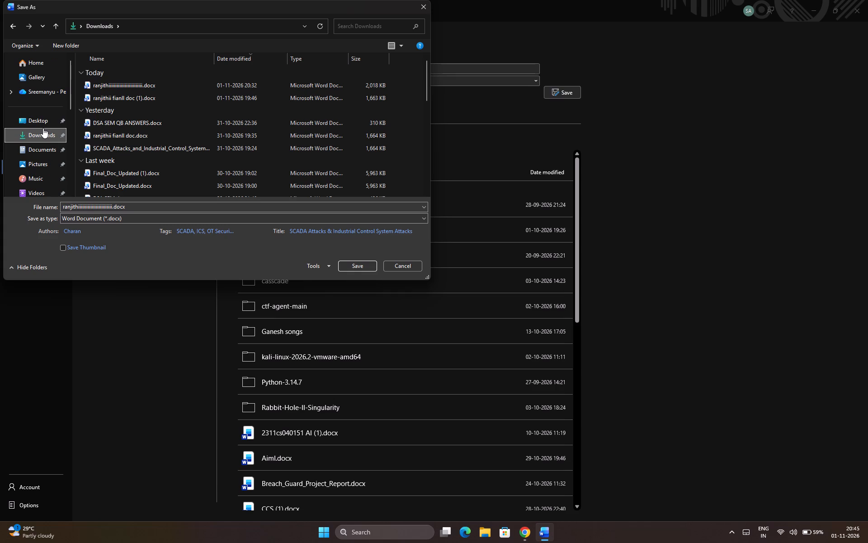
click(154, 201)
click(142, 205)
key(Right)
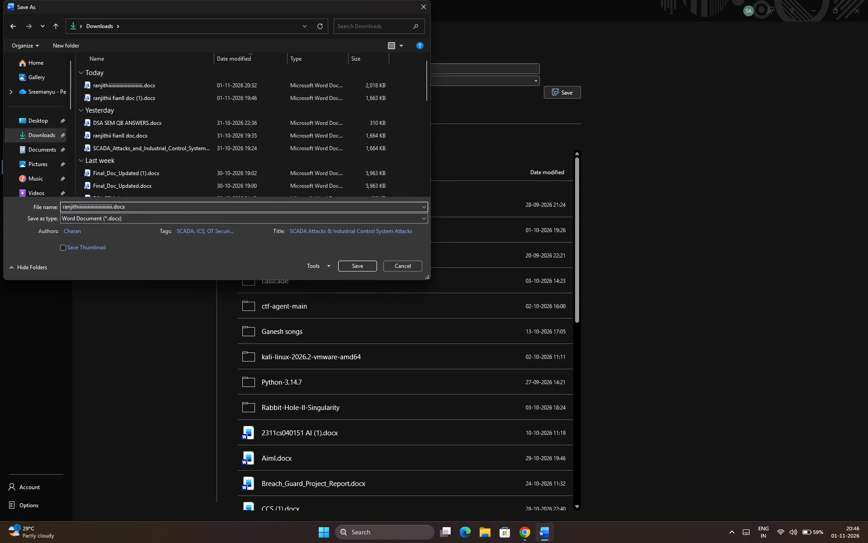
key(BackSpace)
key(BackSpace)
key(BackSpace)
key(BackSpace)
key(BackSpace)
key(BackSpace)
key(BackSpace)
key(BackSpace)
key(BackSpace)
key(BackSpace)
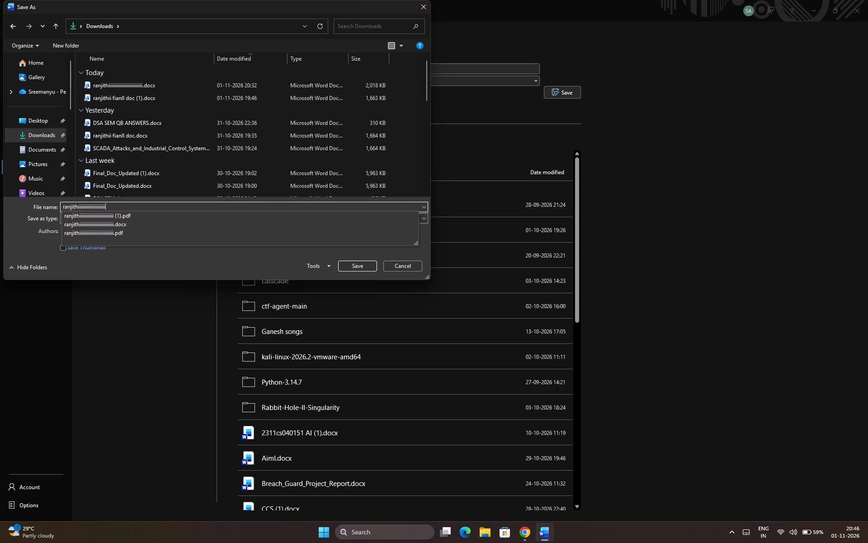
key(BackSpace)
key(BackSpace)
key(BackSpace)
key(BackSpace)
key(BackSpace)
key(BackSpace)
key(BackSpace)
key(BackSpace)
key(BackSpace)
key(BackSpace)
key(BackSpace)
key(BackSpace)
key(BackSpace)
key(BackSpace)
key(BackSpace)
key(BackSpace)
key(BackSpace)
key(BackSpace)
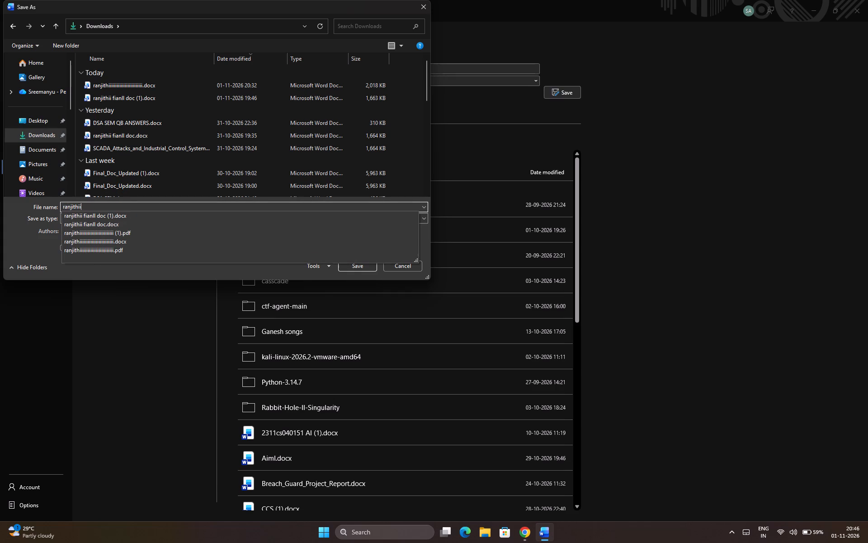
key(BackSpace)
key(BackSpace)
key(BackSpace)
key(BackSpace)
key(BackSpace)
text(iii)
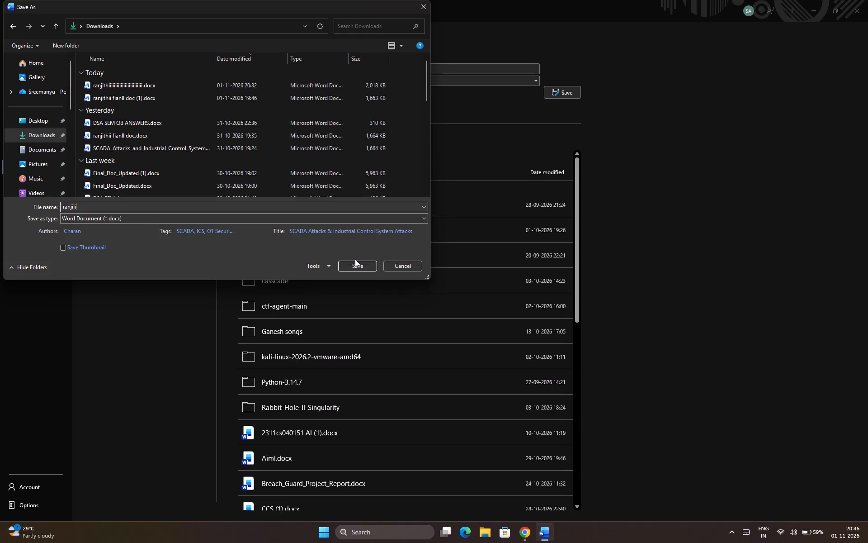
click(355, 259)
click(356, 263)
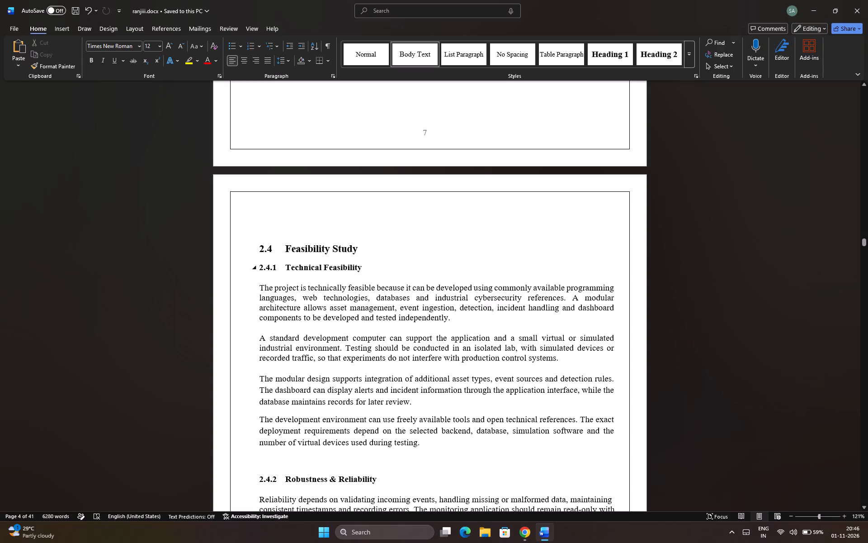
Switch to Chrome, search for "word to pdf" in a new tab and open iLovePDF's Word to PDF converter.
key(alt+Tab)
key(ctrl+t)
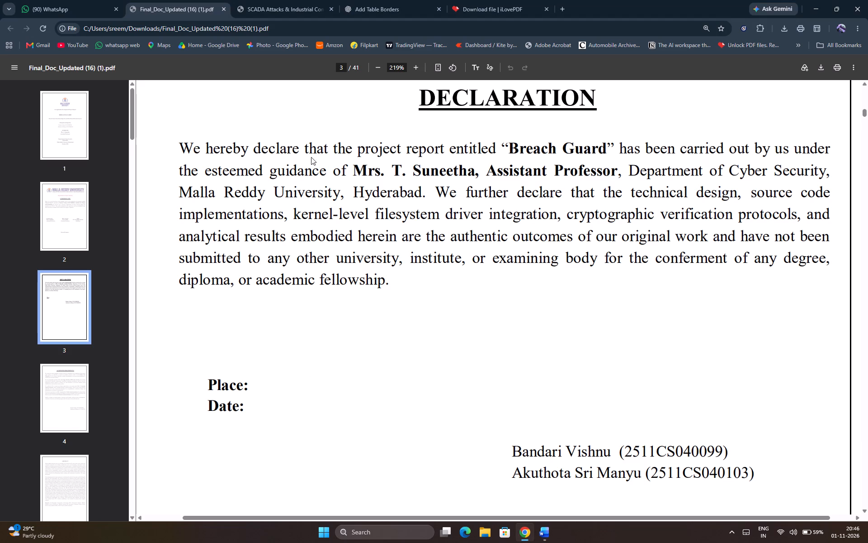
text(word)
key(space)
key(Return)
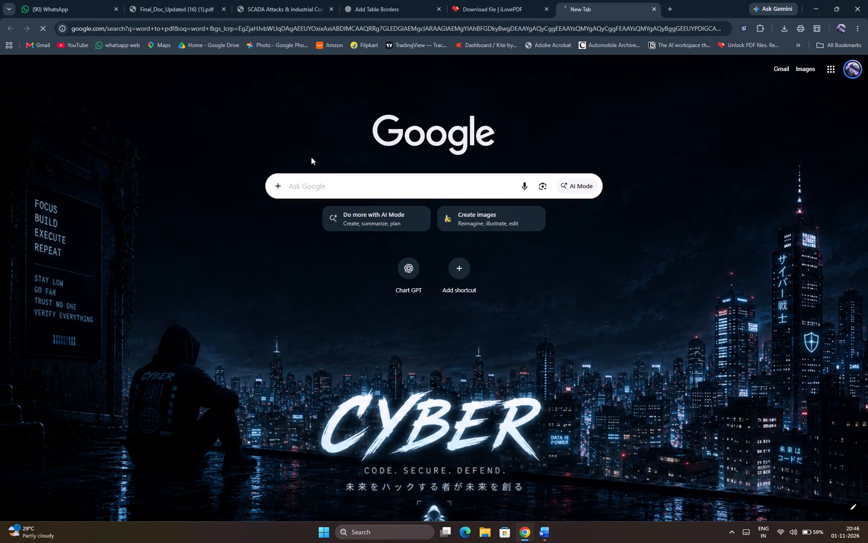
click(292, 169)
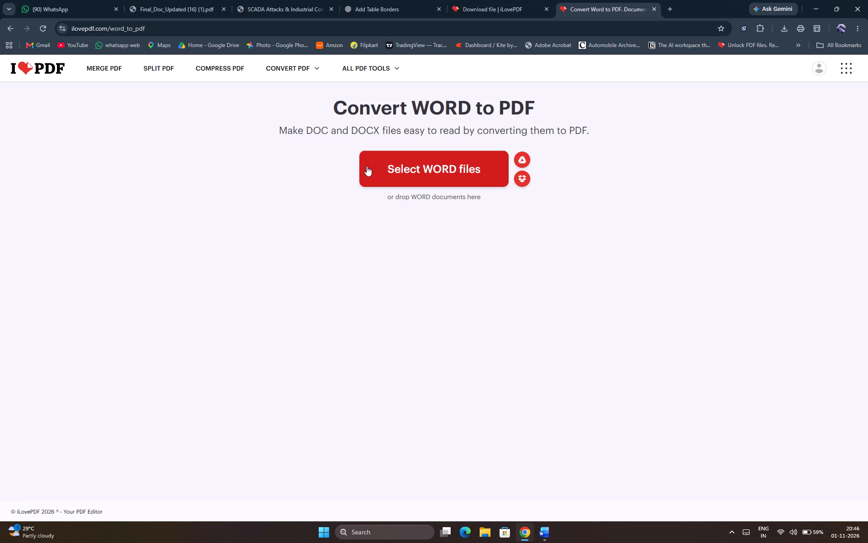
Upload ranjiii.docx from the Downloads folder and convert it to PDF.
click(367, 166)
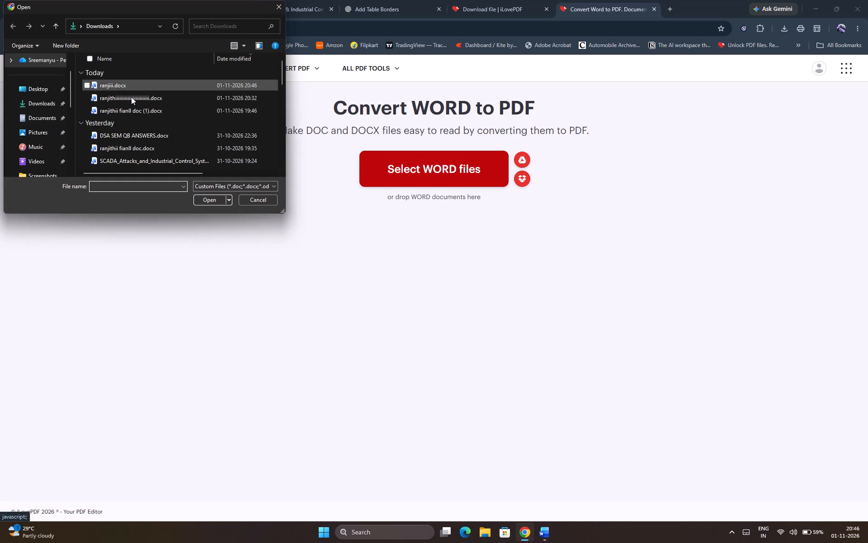
click(154, 86)
drag(210, 209, 212, 206)
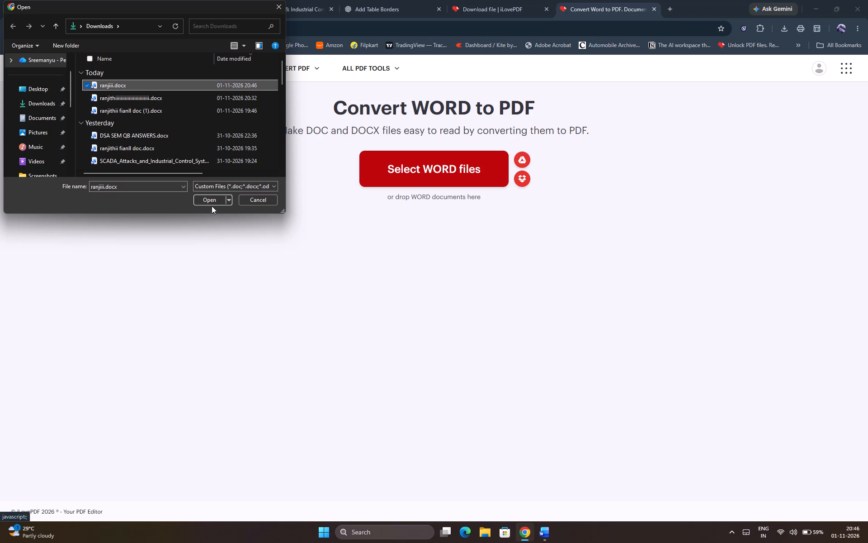
drag(212, 206, 213, 202)
click(213, 202)
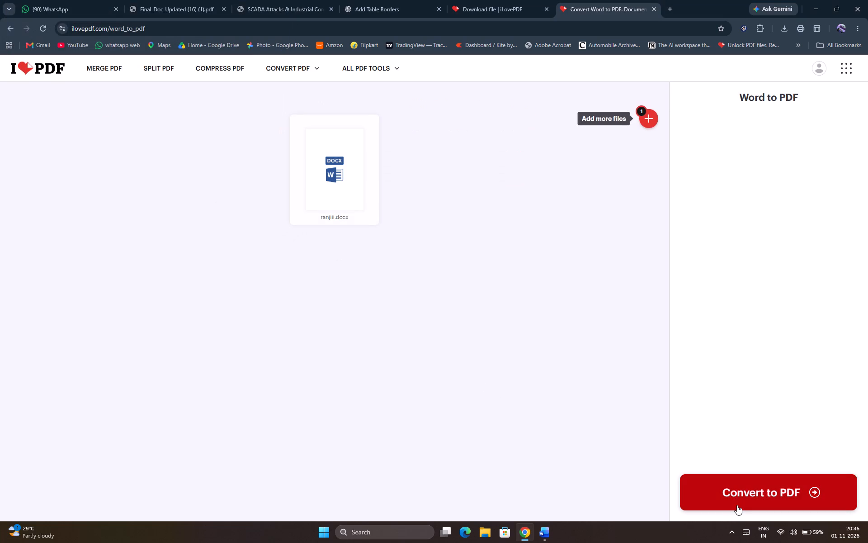
click(737, 505)
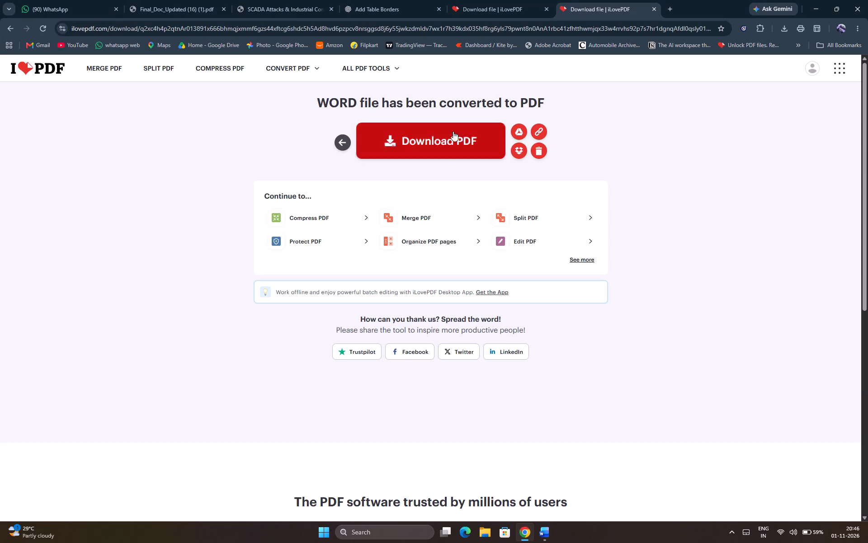
Download the converted PDF of the report.
click(453, 131)
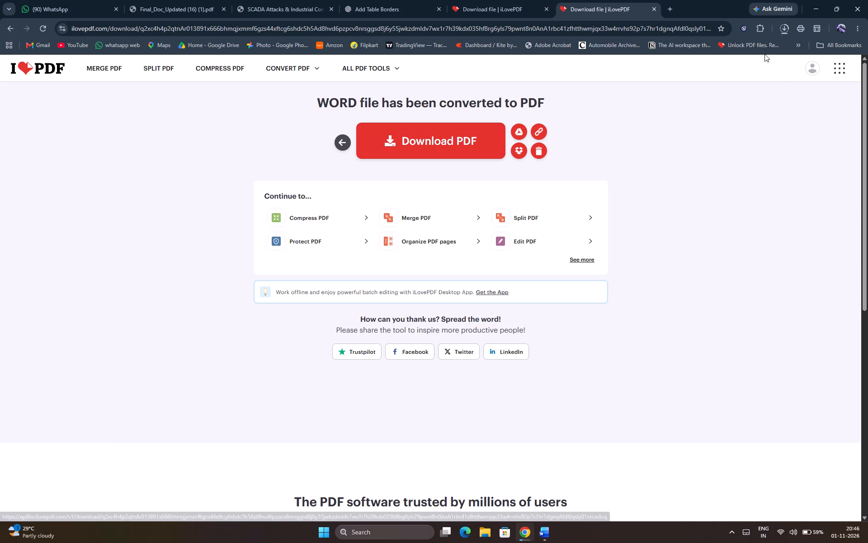
click(625, 150)
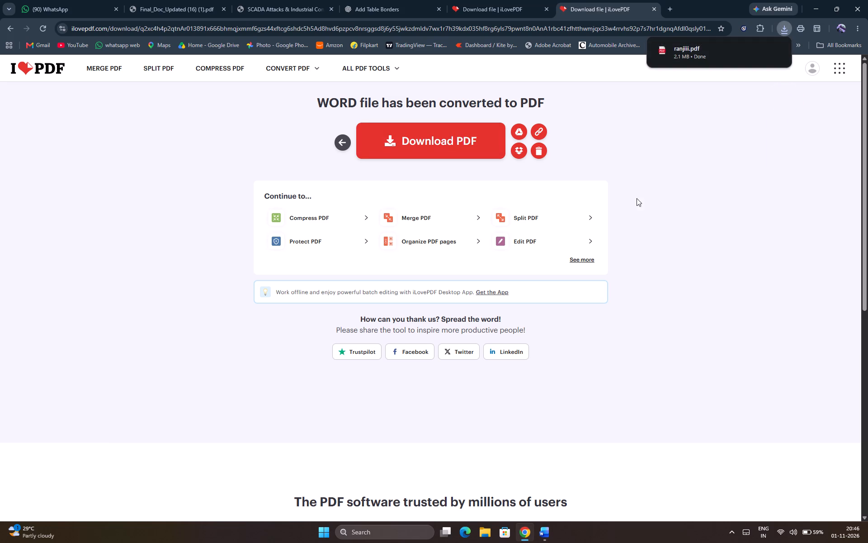